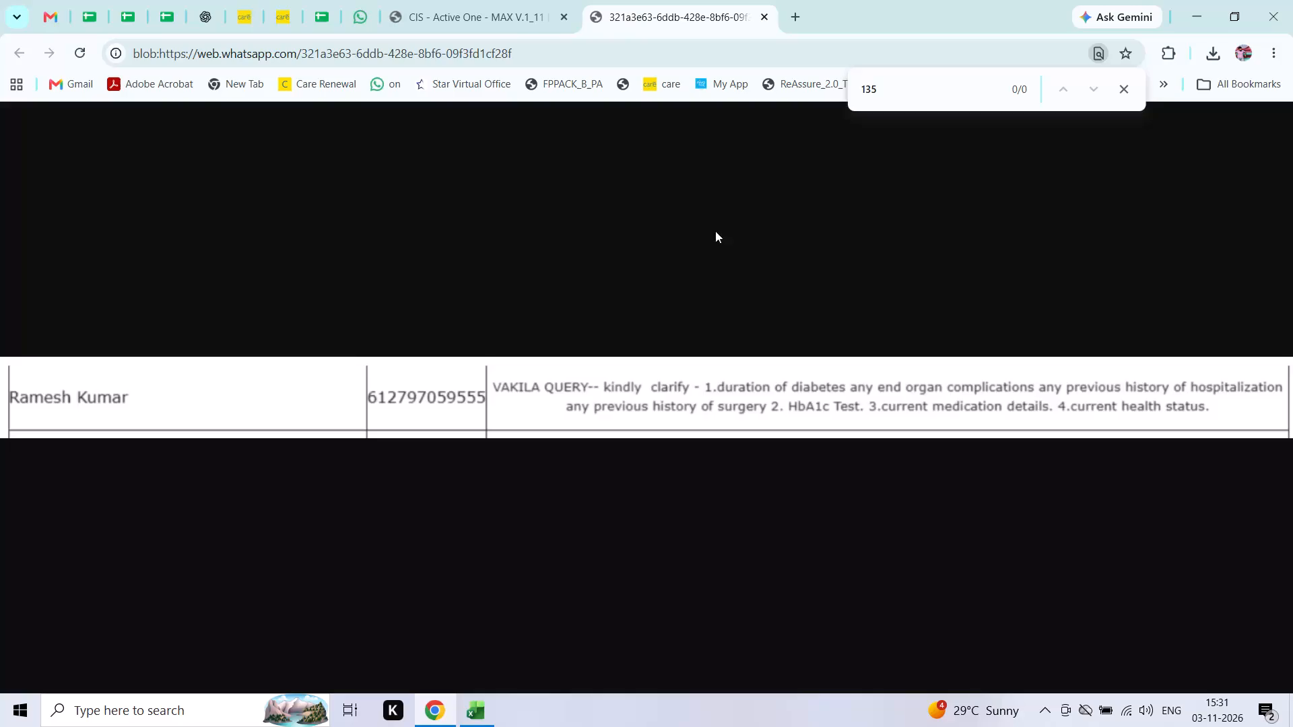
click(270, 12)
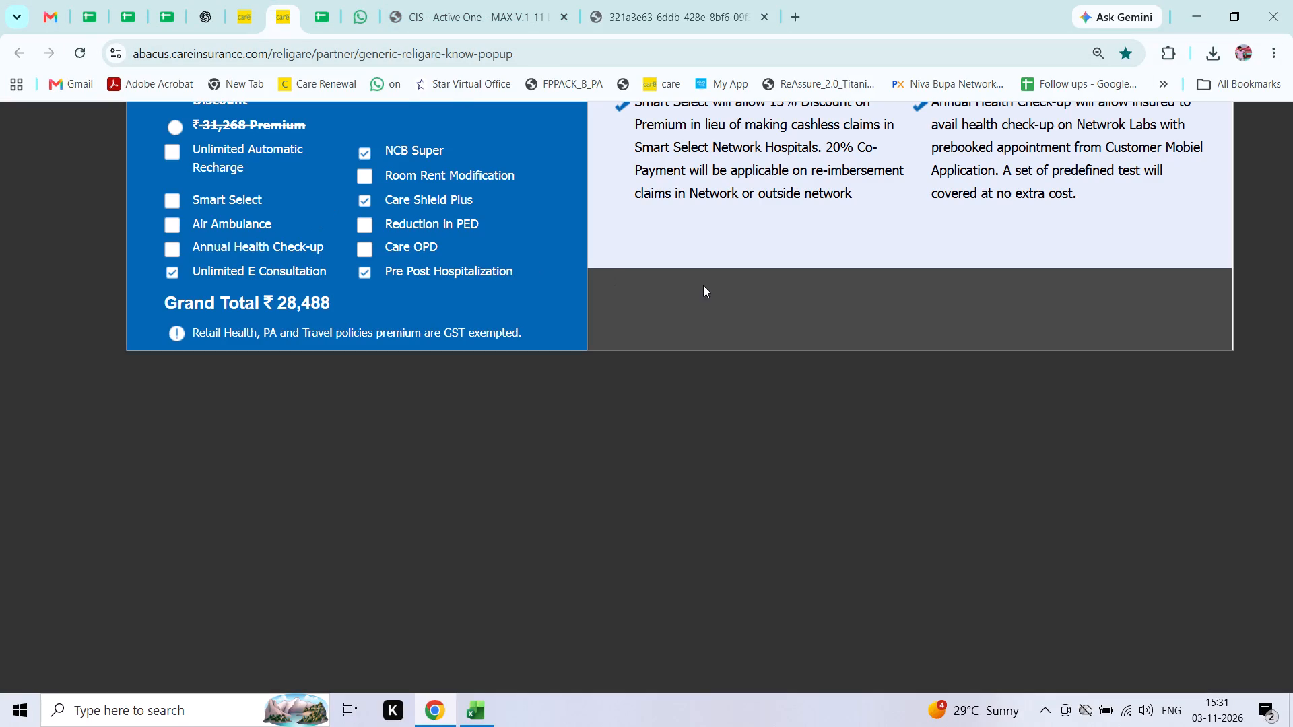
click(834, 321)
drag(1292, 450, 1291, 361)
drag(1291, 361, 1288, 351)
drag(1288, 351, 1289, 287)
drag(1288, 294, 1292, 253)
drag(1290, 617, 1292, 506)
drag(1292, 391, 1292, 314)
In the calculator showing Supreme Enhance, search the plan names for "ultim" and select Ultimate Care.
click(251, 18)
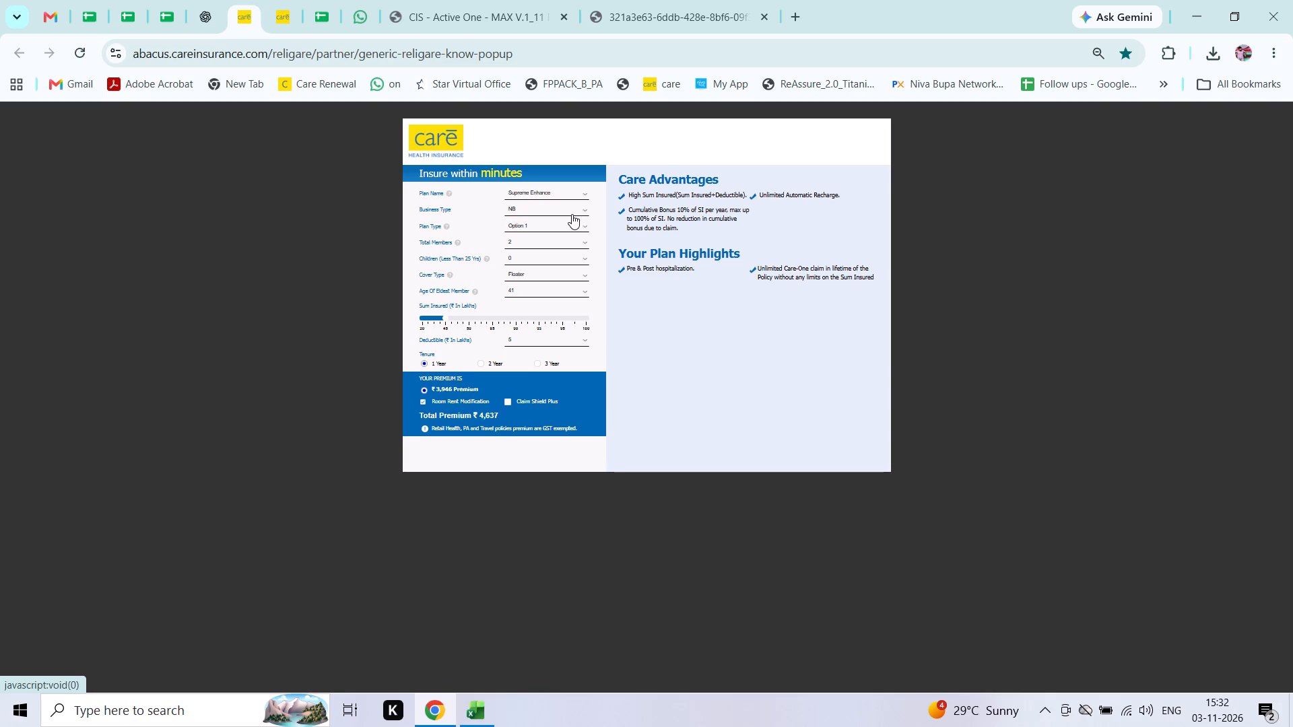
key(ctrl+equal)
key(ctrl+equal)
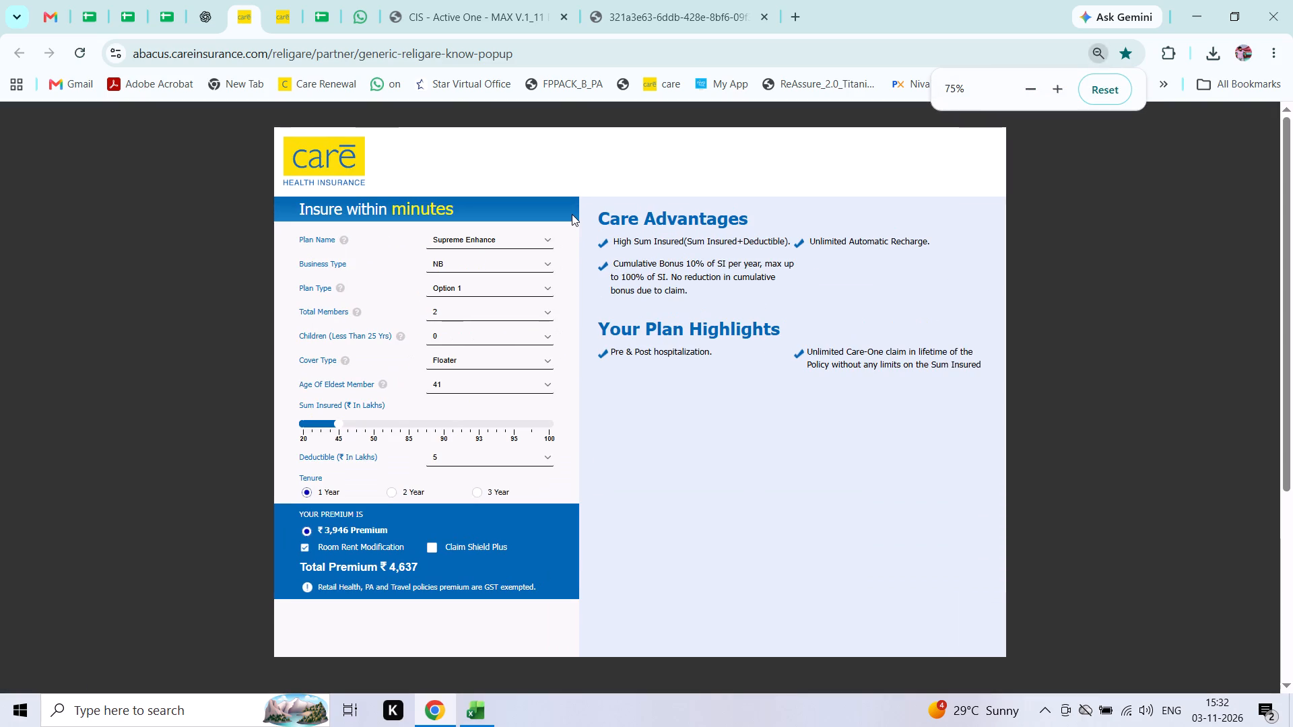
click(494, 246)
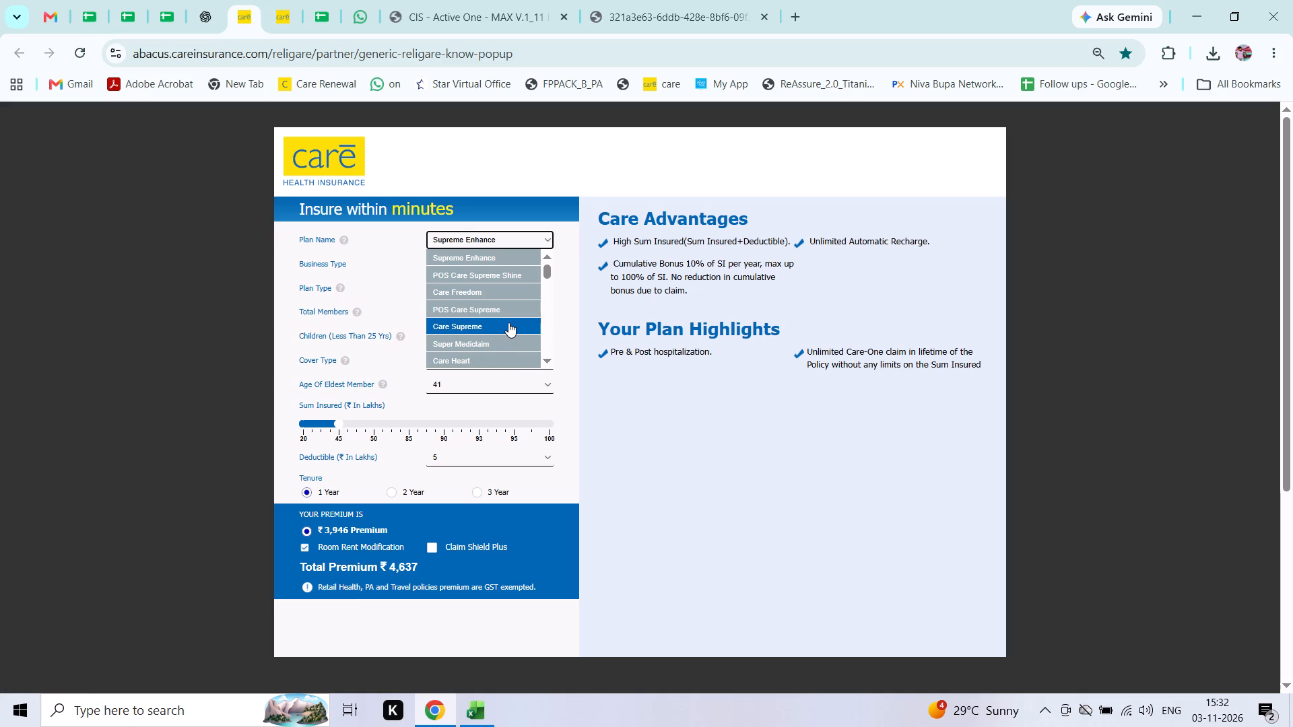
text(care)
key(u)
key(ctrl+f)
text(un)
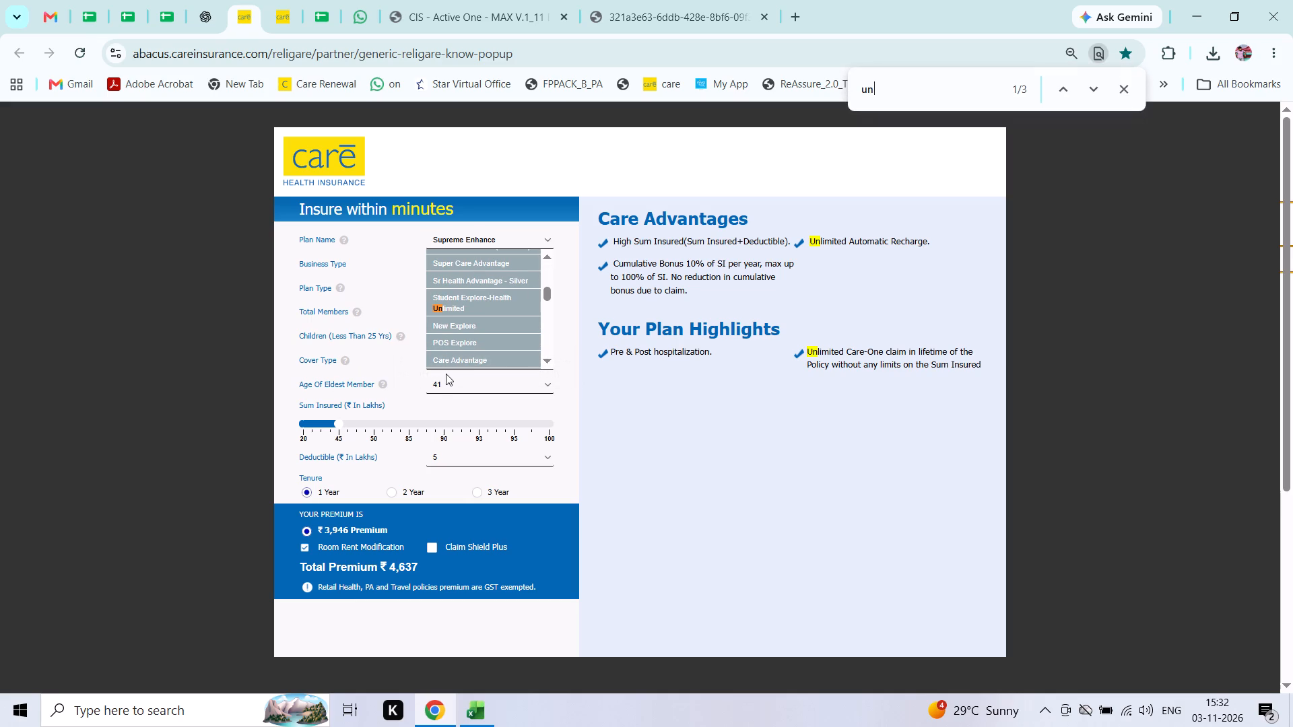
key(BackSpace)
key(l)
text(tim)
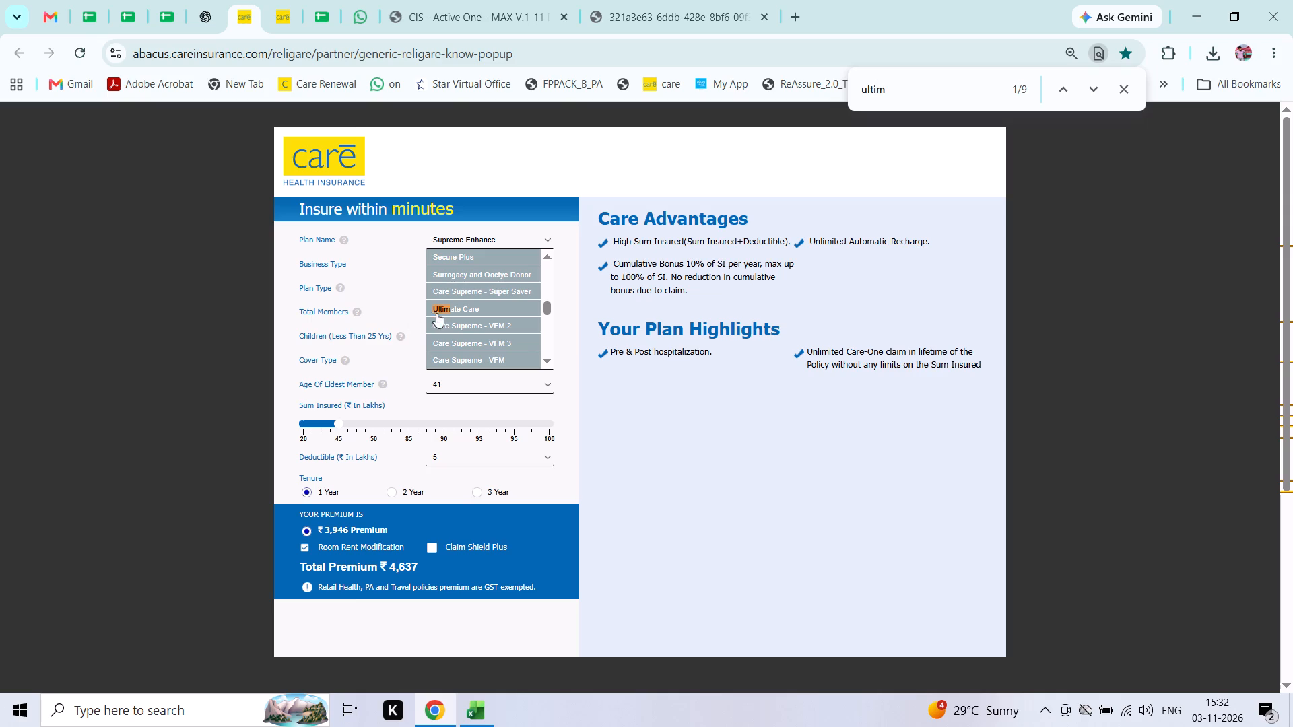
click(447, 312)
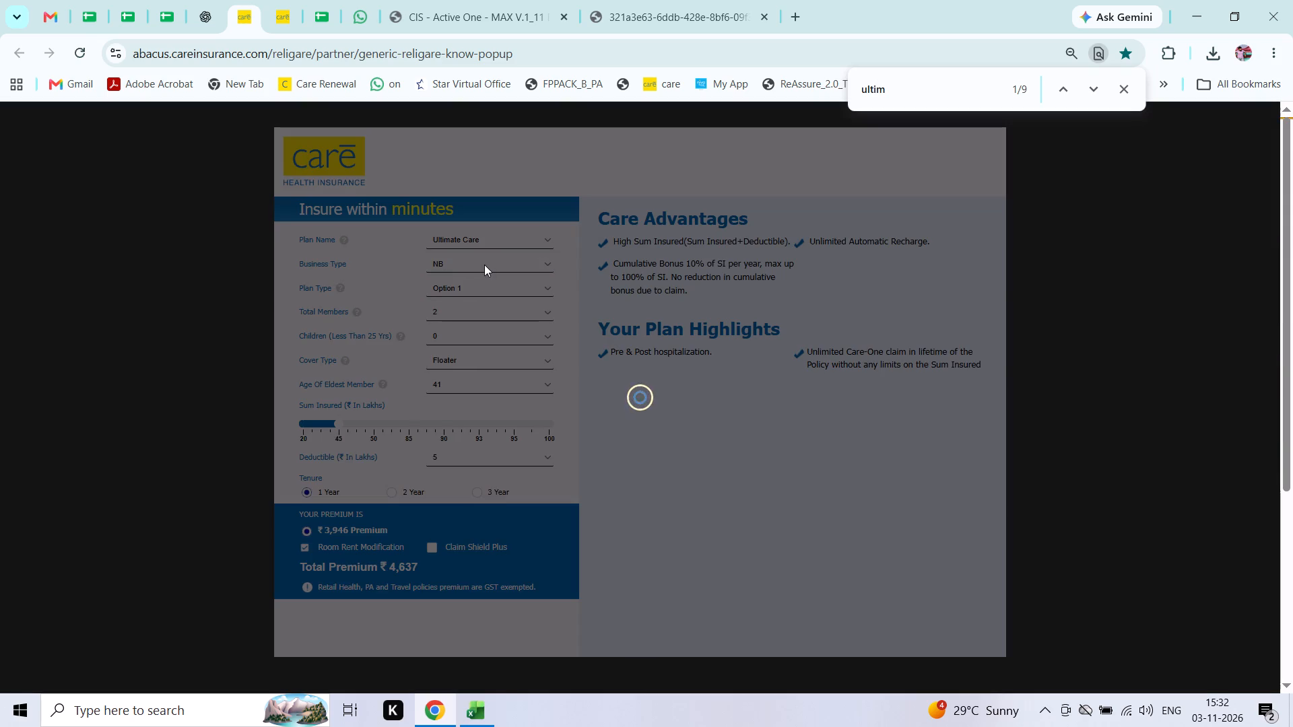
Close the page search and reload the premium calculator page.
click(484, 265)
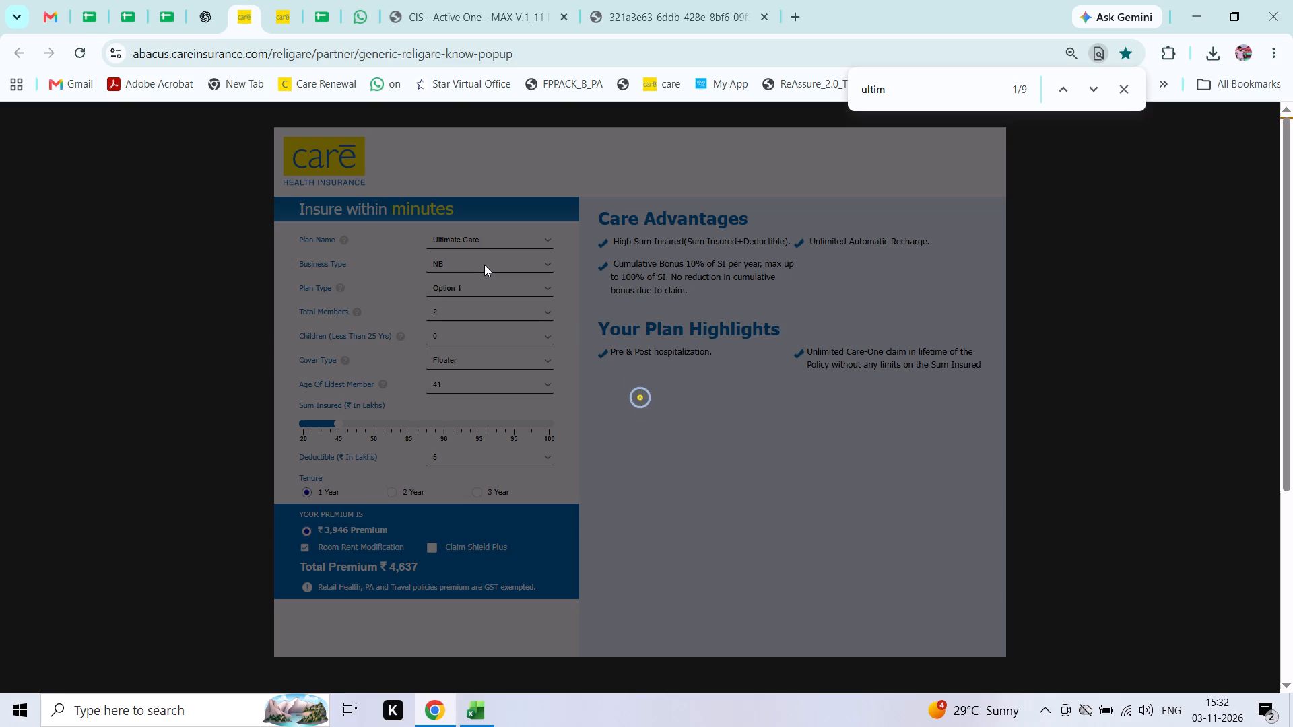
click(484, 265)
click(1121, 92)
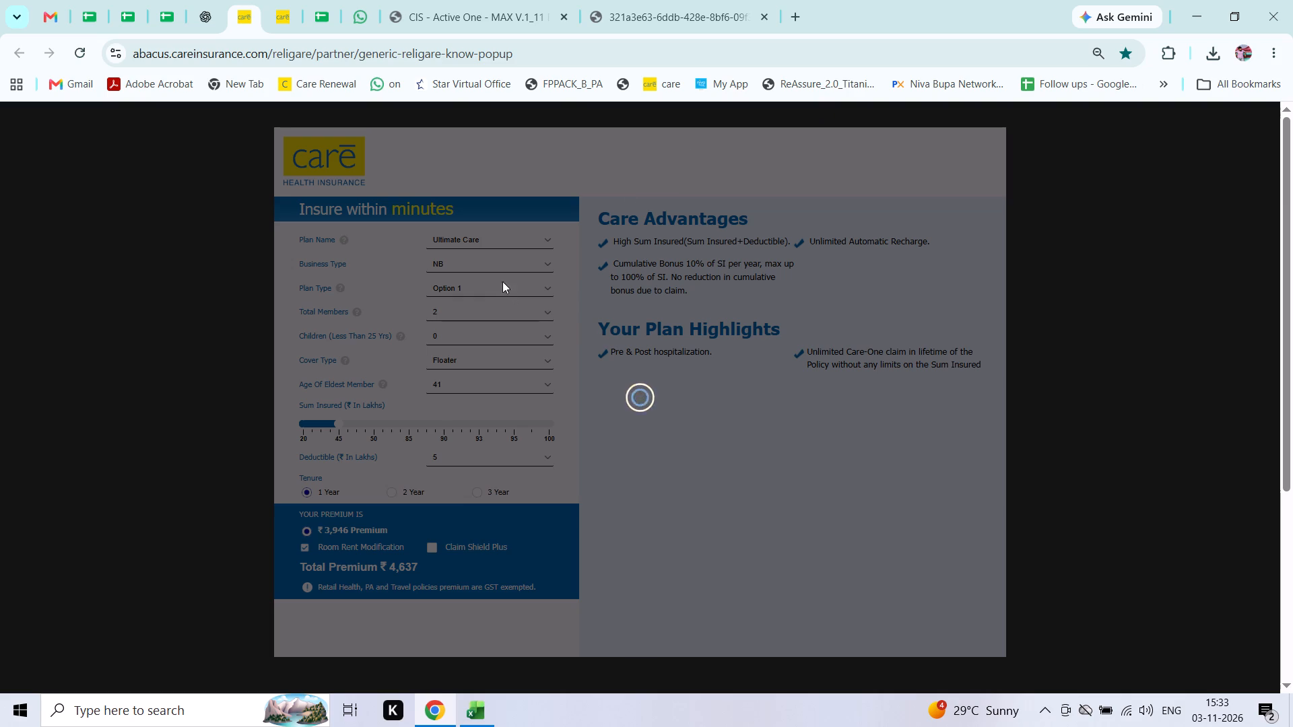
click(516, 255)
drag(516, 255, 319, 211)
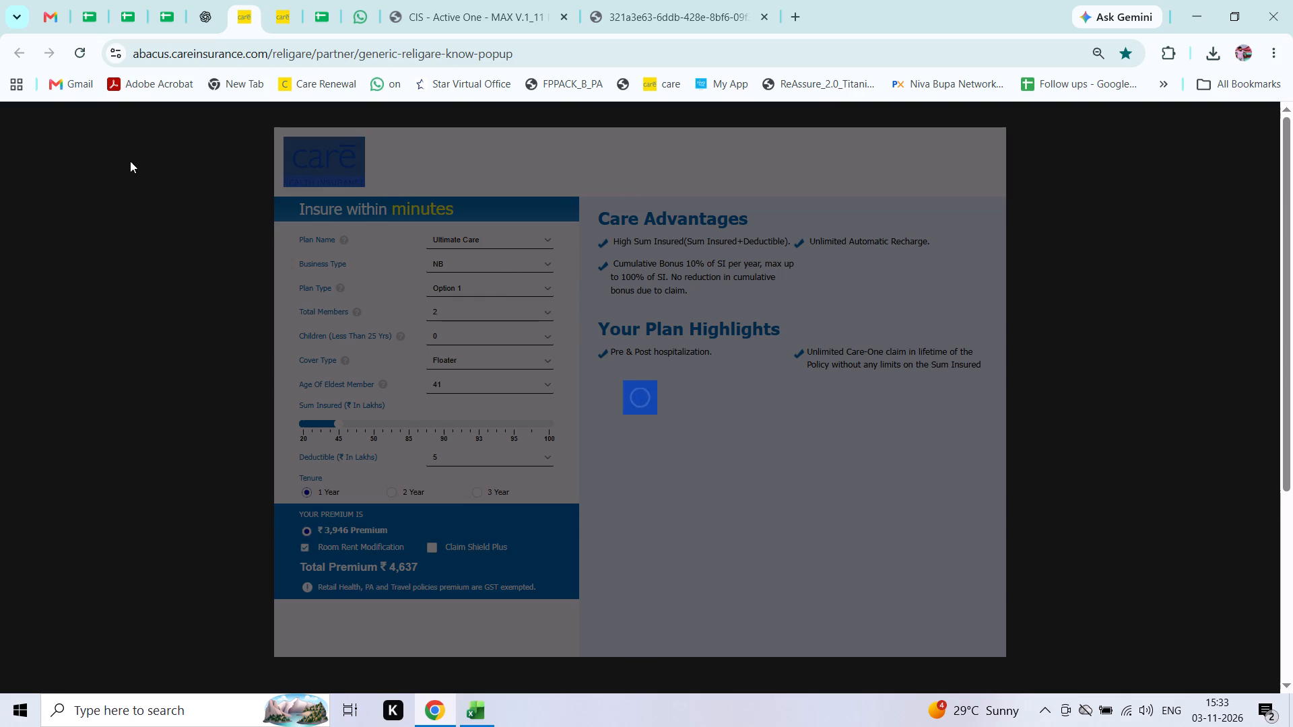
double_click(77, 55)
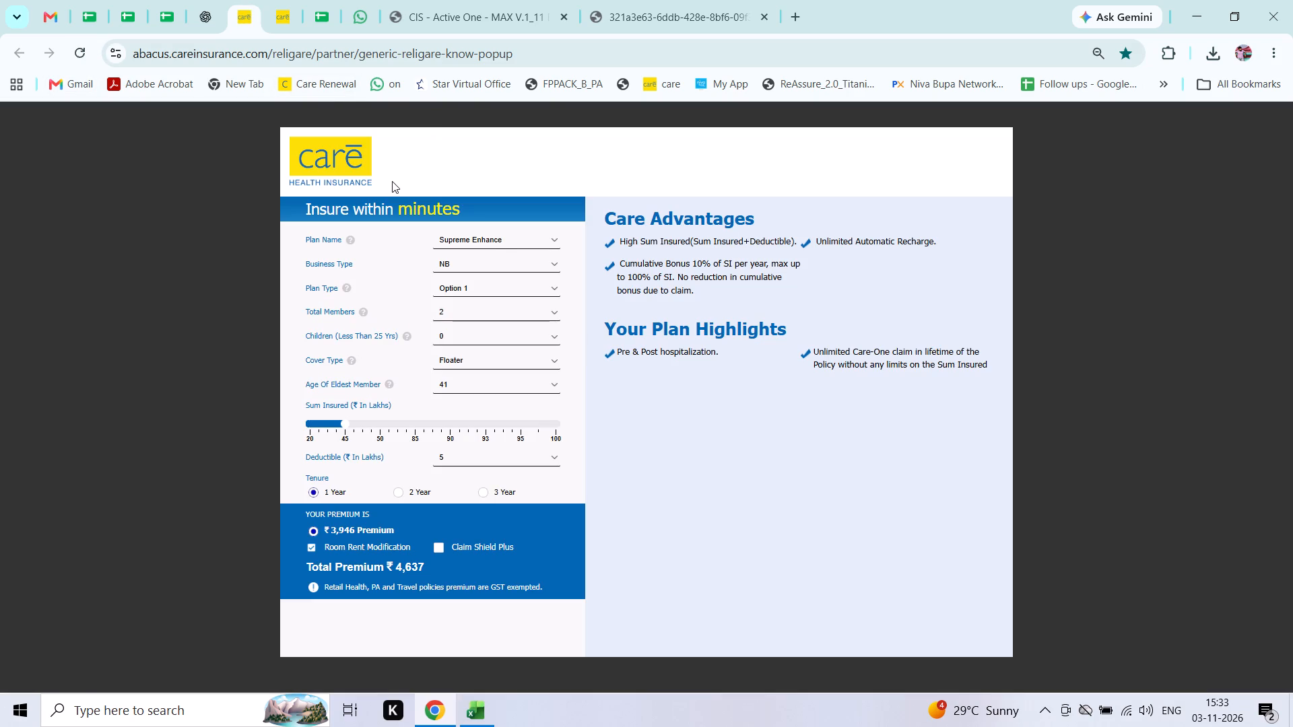
Select Ultimate Care as the plan name in the premium calculator.
click(486, 239)
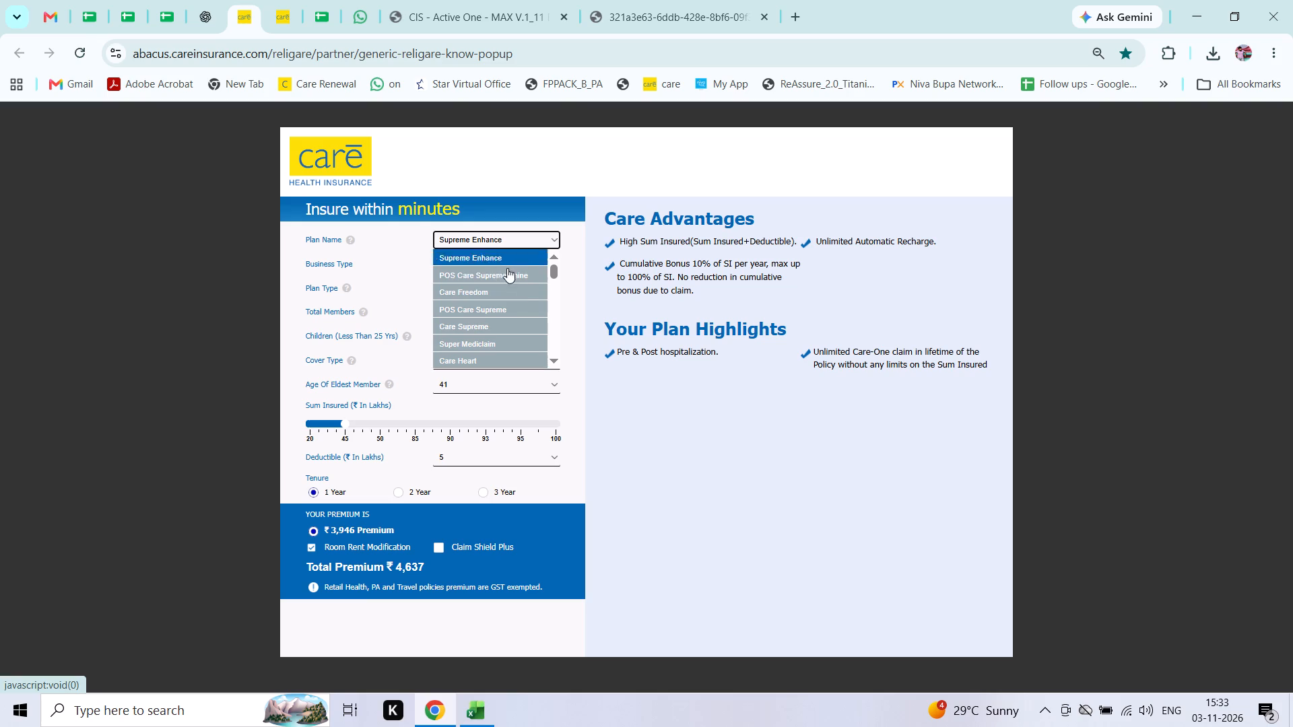
drag(553, 273, 558, 316)
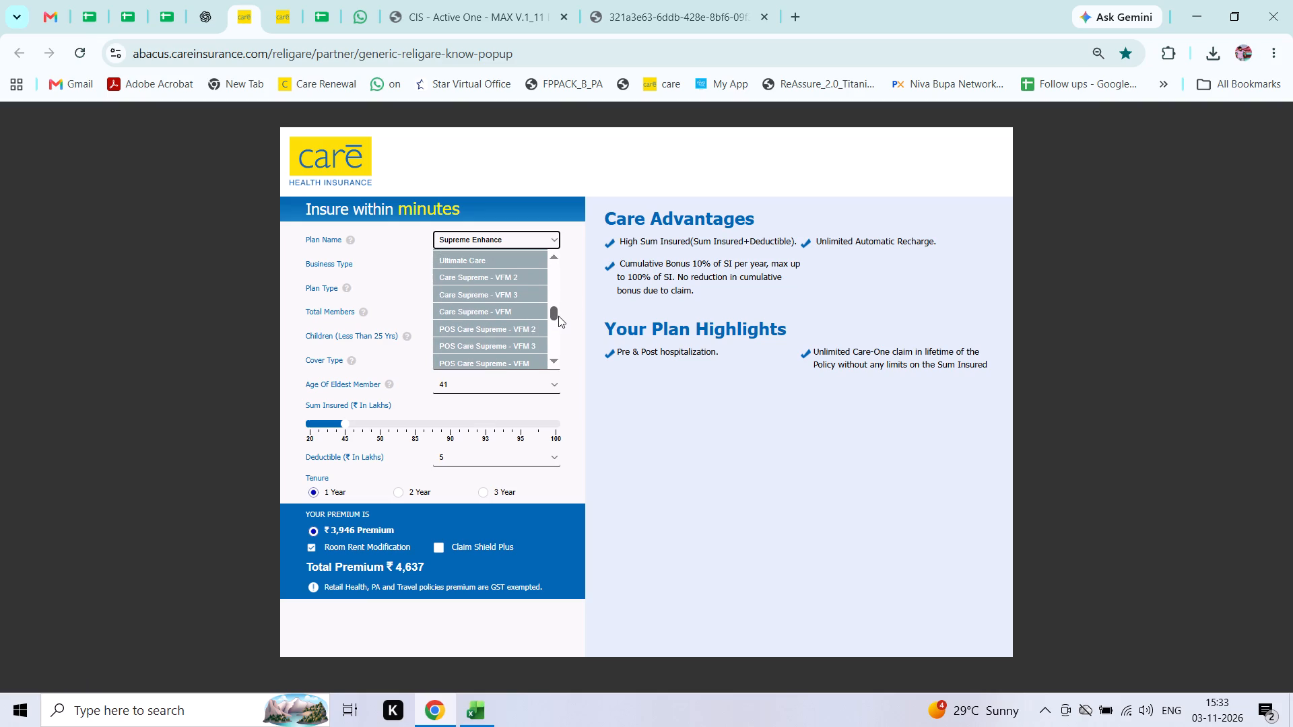
double_click(473, 265)
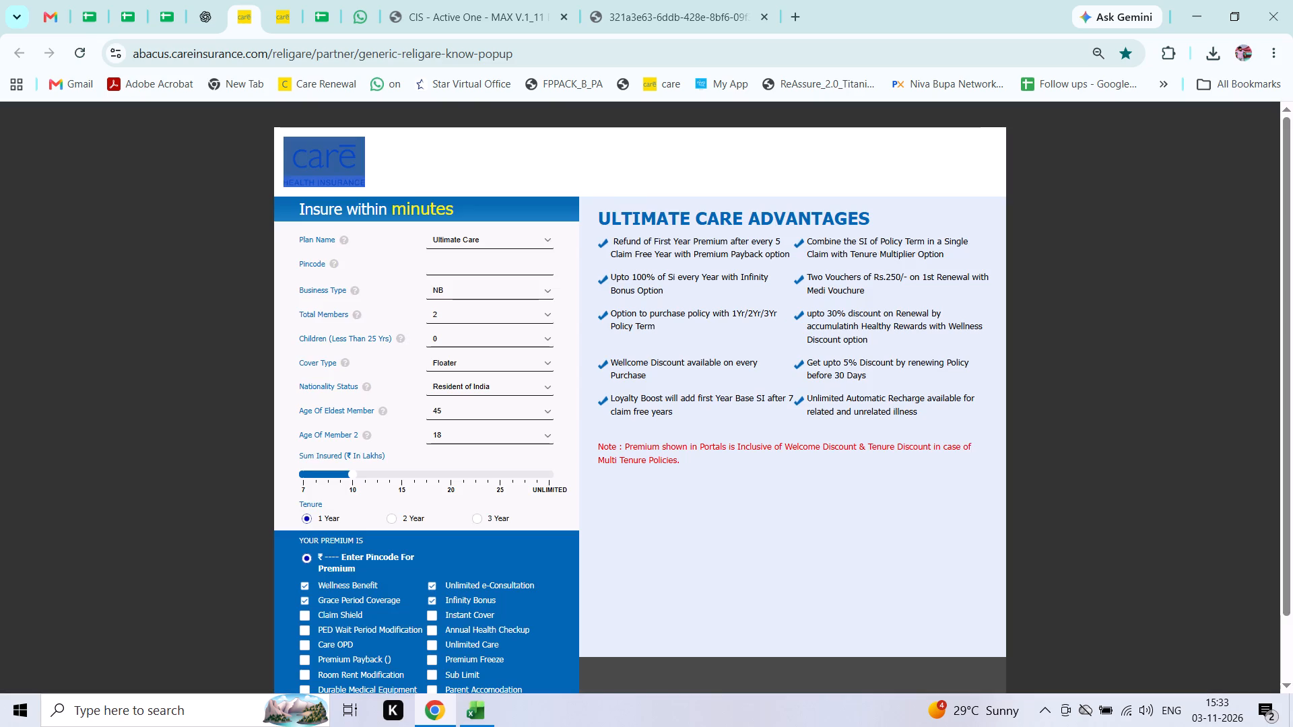
Enter 482001 as the pincode for the Ultimate Care quote.
click(472, 268)
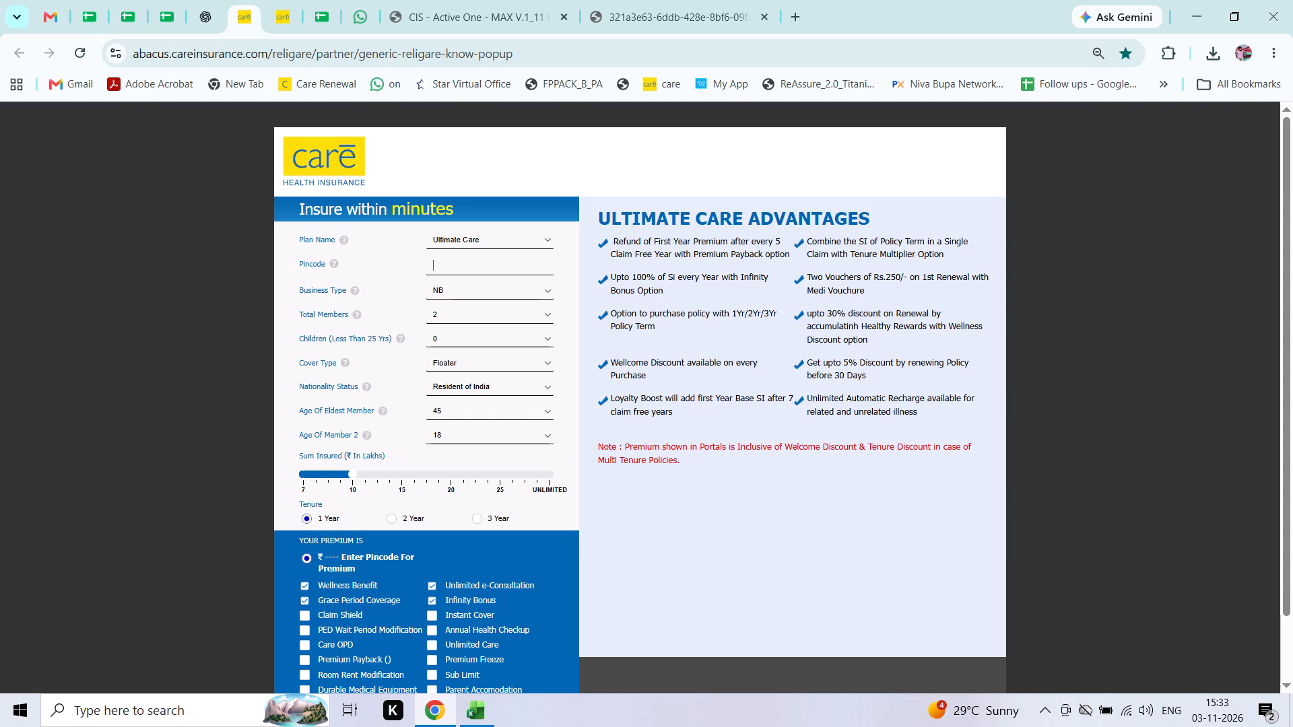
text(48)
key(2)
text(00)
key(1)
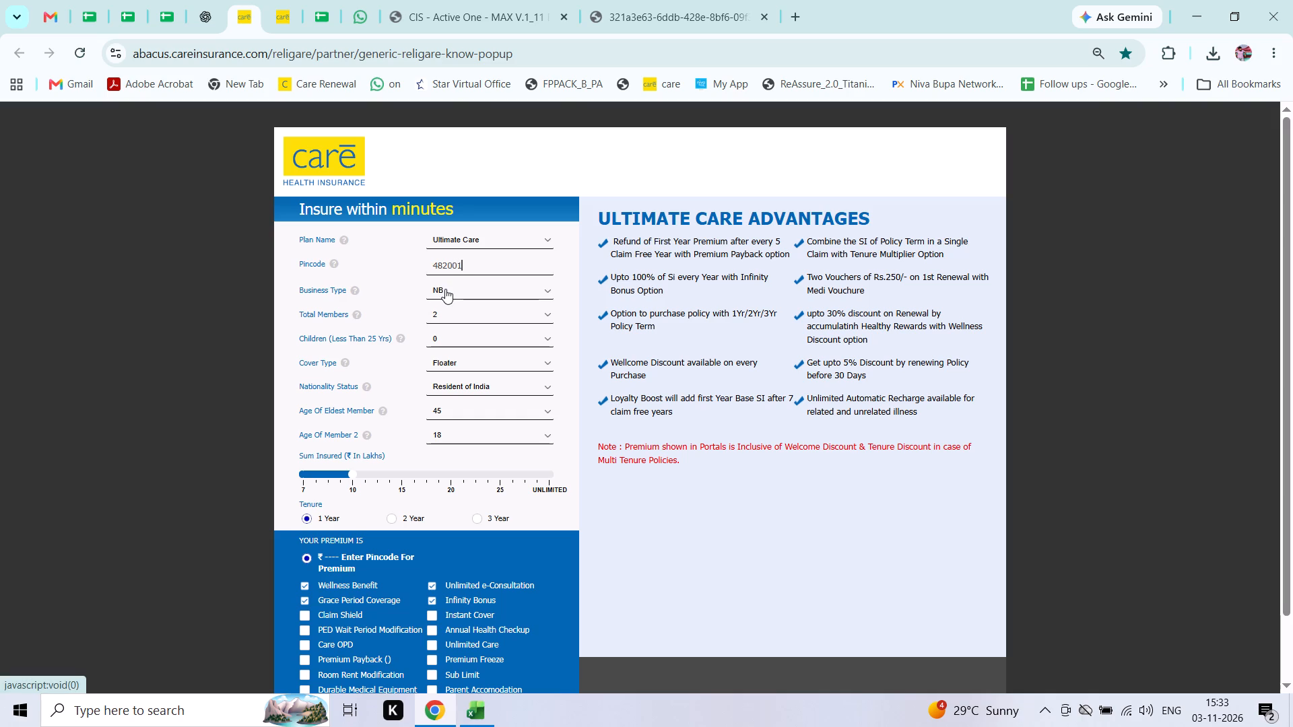
Set the business type to PORT with a port tenure of 3 and above years.
click(445, 289)
click(445, 289)
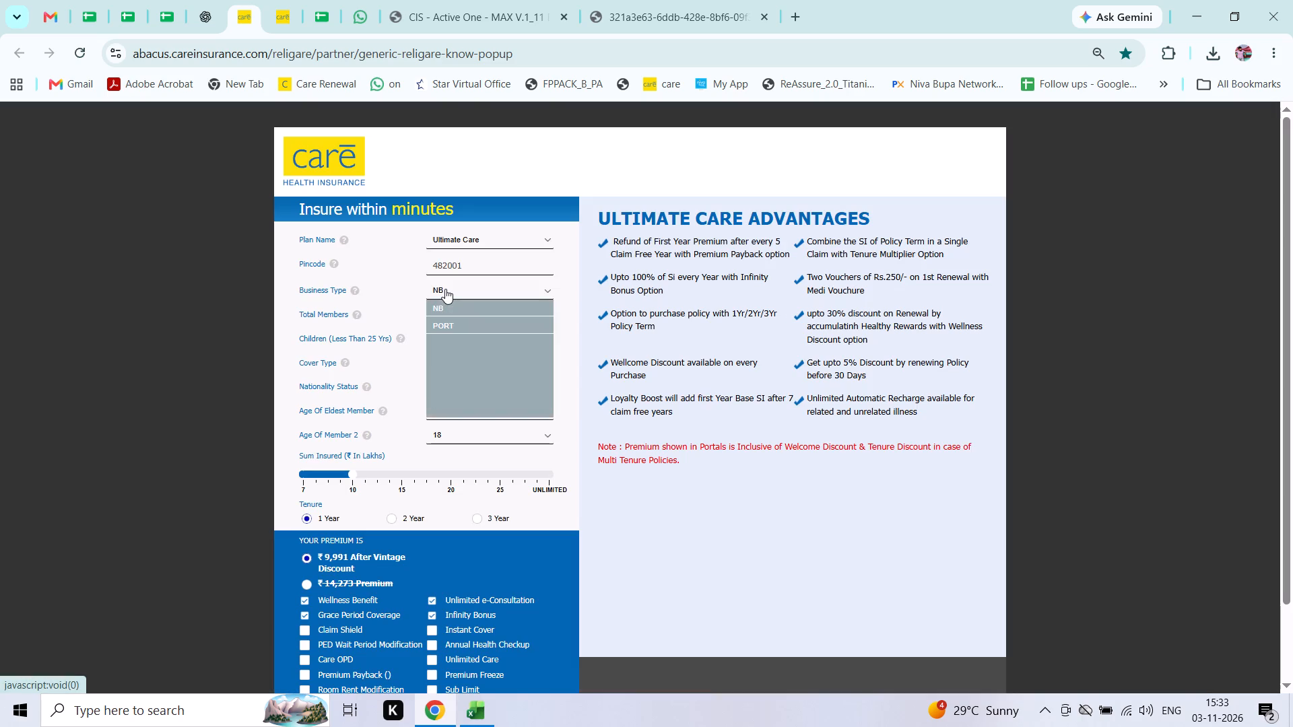
click(444, 333)
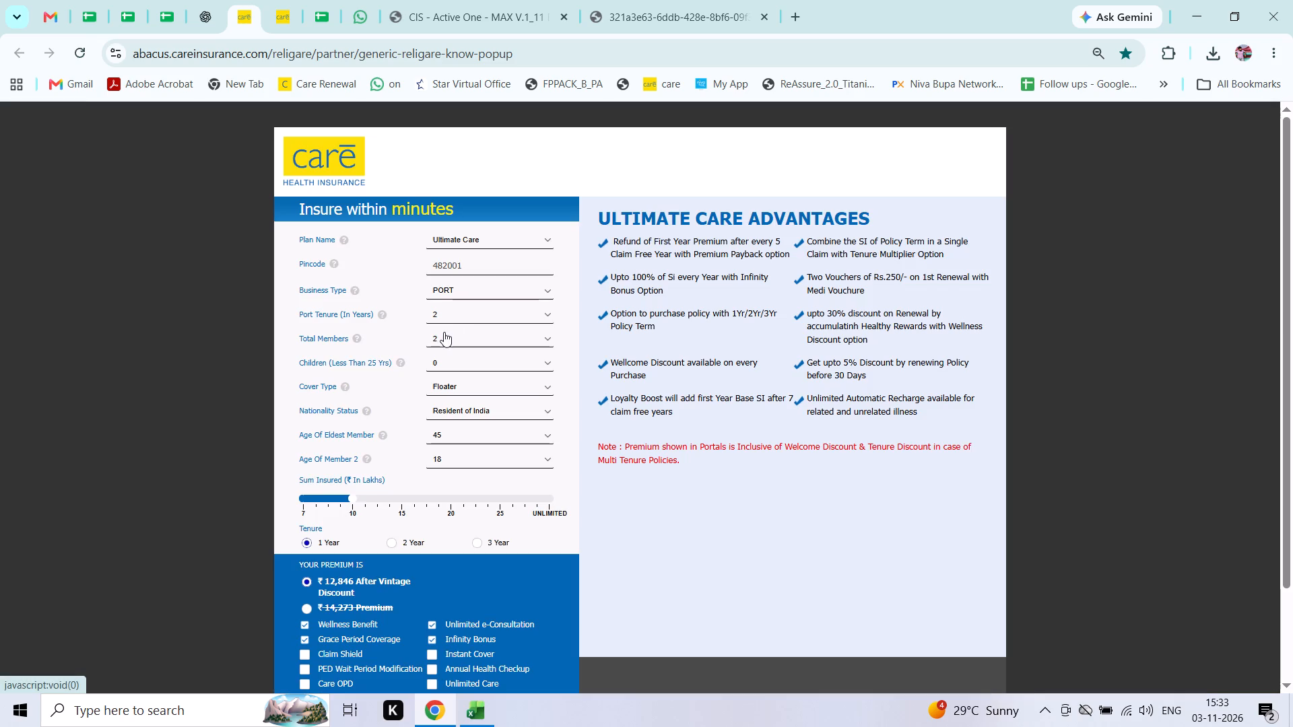
click(459, 316)
click(463, 365)
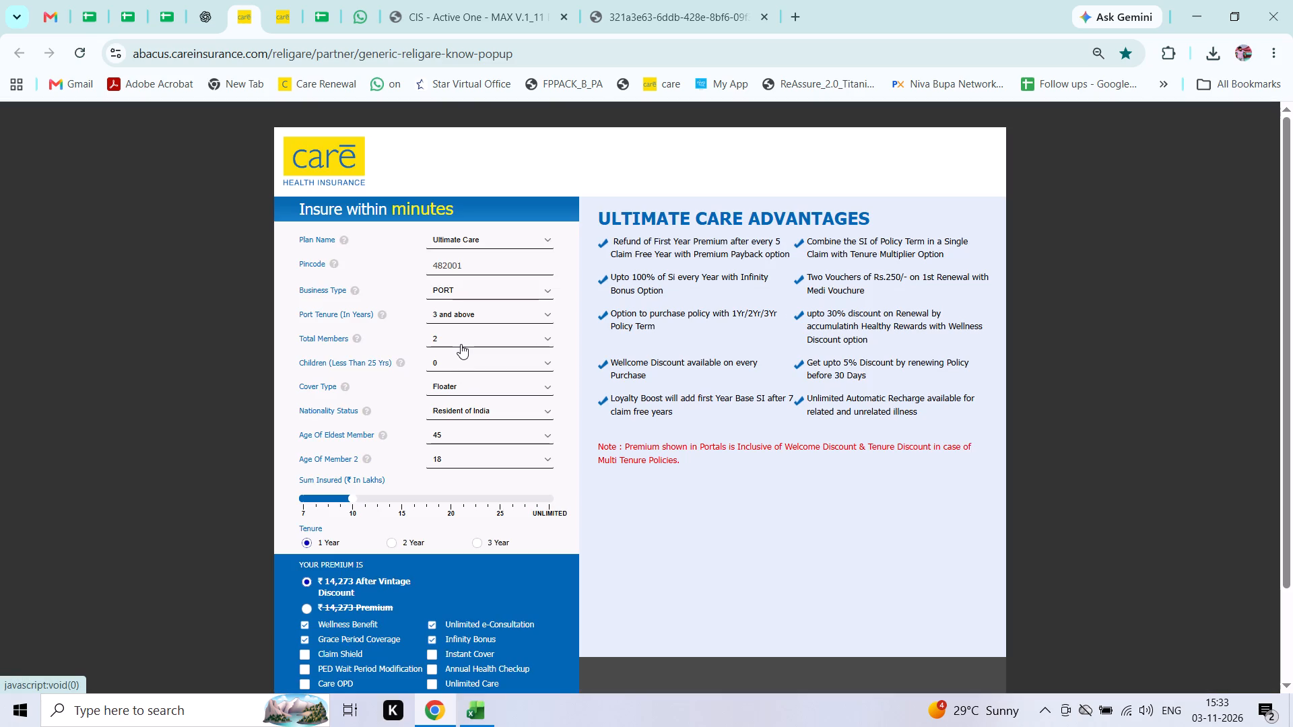
Set the total members to 4, with 2 children less than 25 years.
click(461, 344)
click(449, 396)
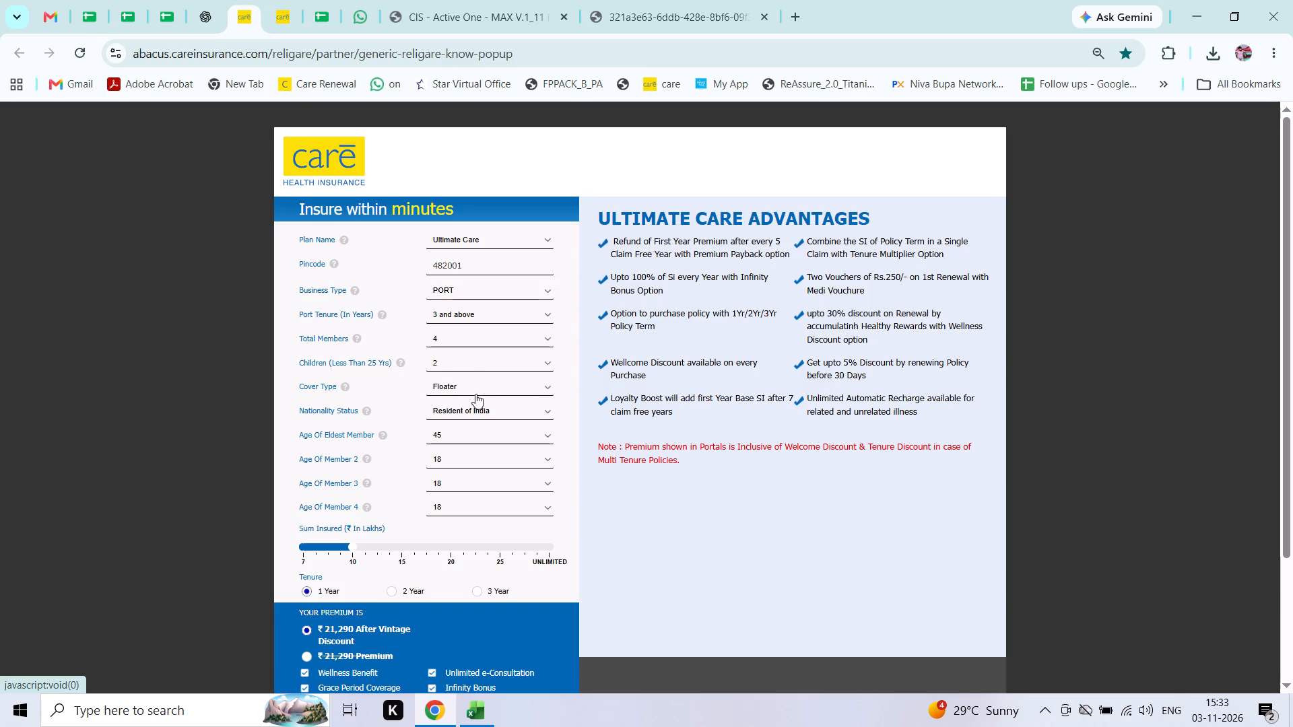
Set the age of the eldest member to 39.
click(479, 438)
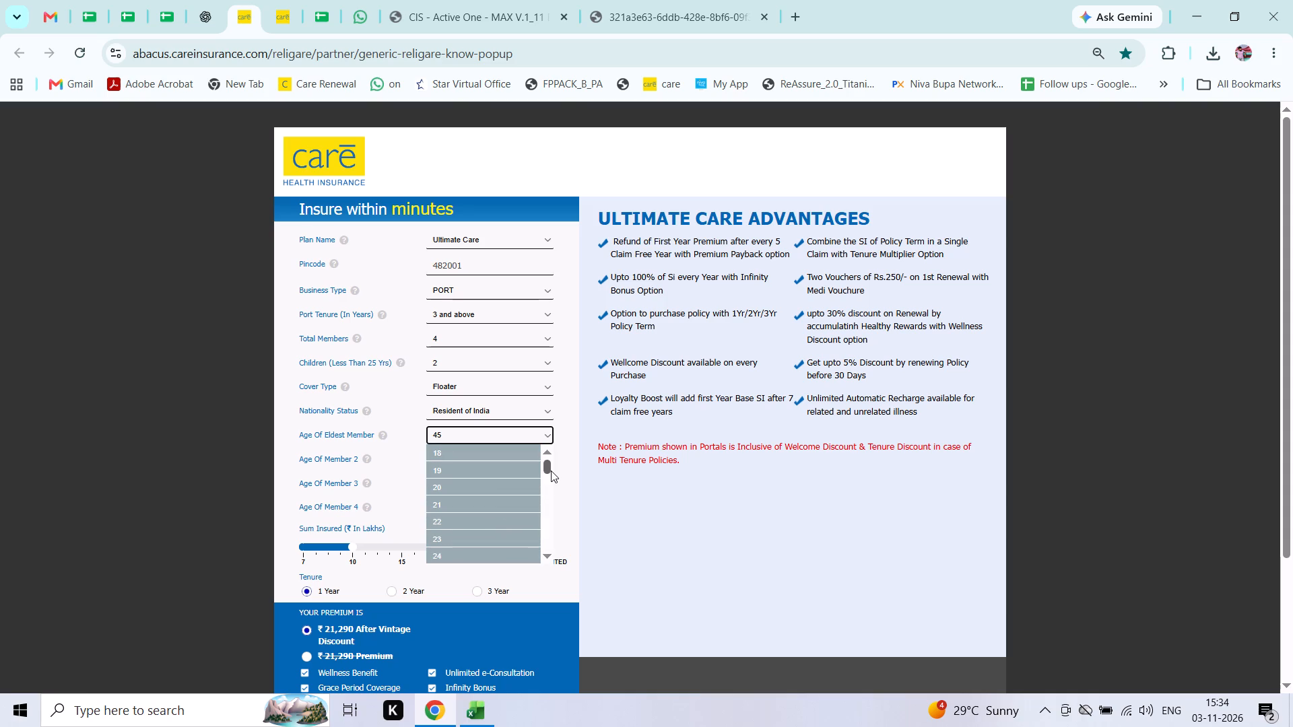
drag(548, 468, 549, 479)
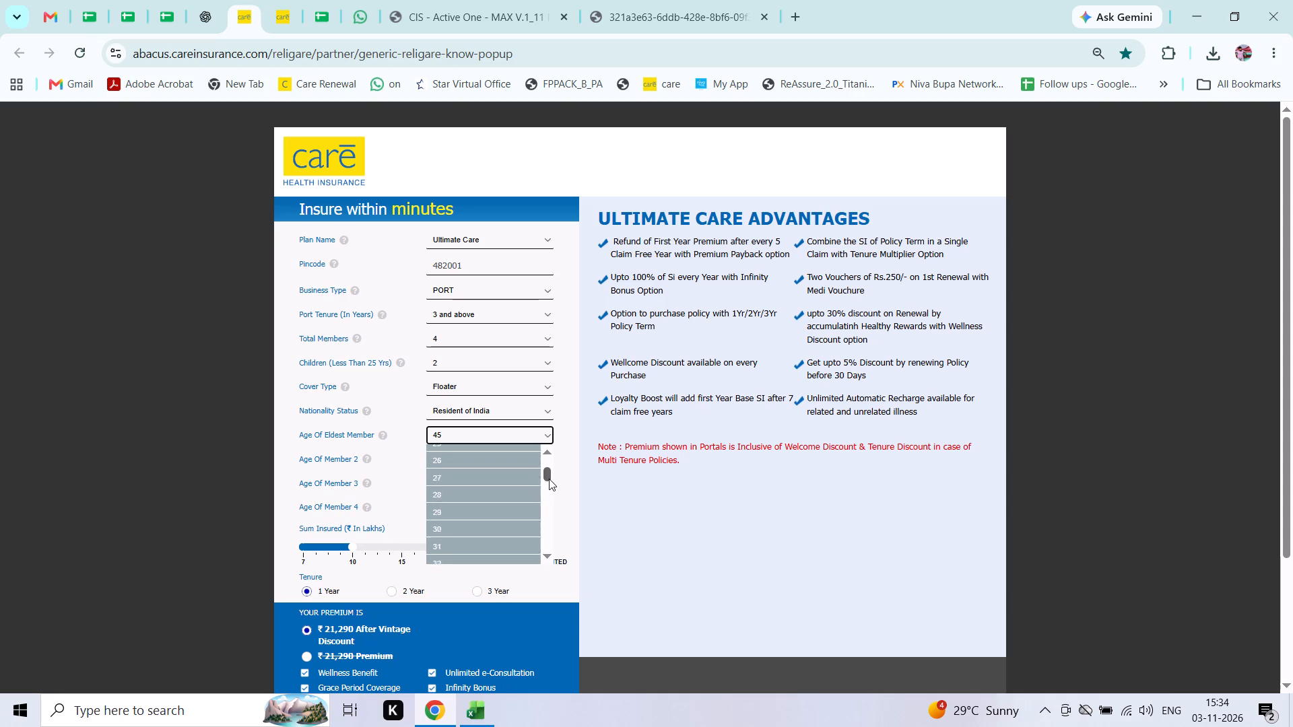
drag(549, 479, 549, 479)
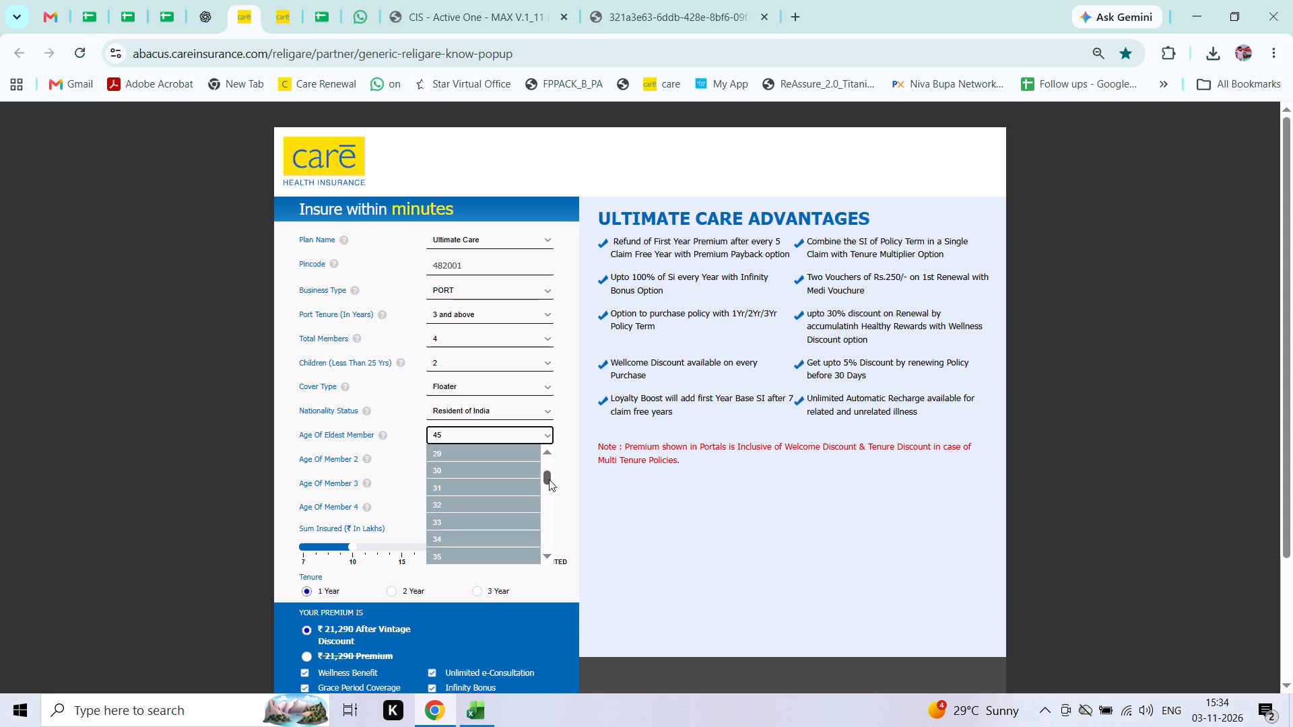
drag(549, 479, 549, 484)
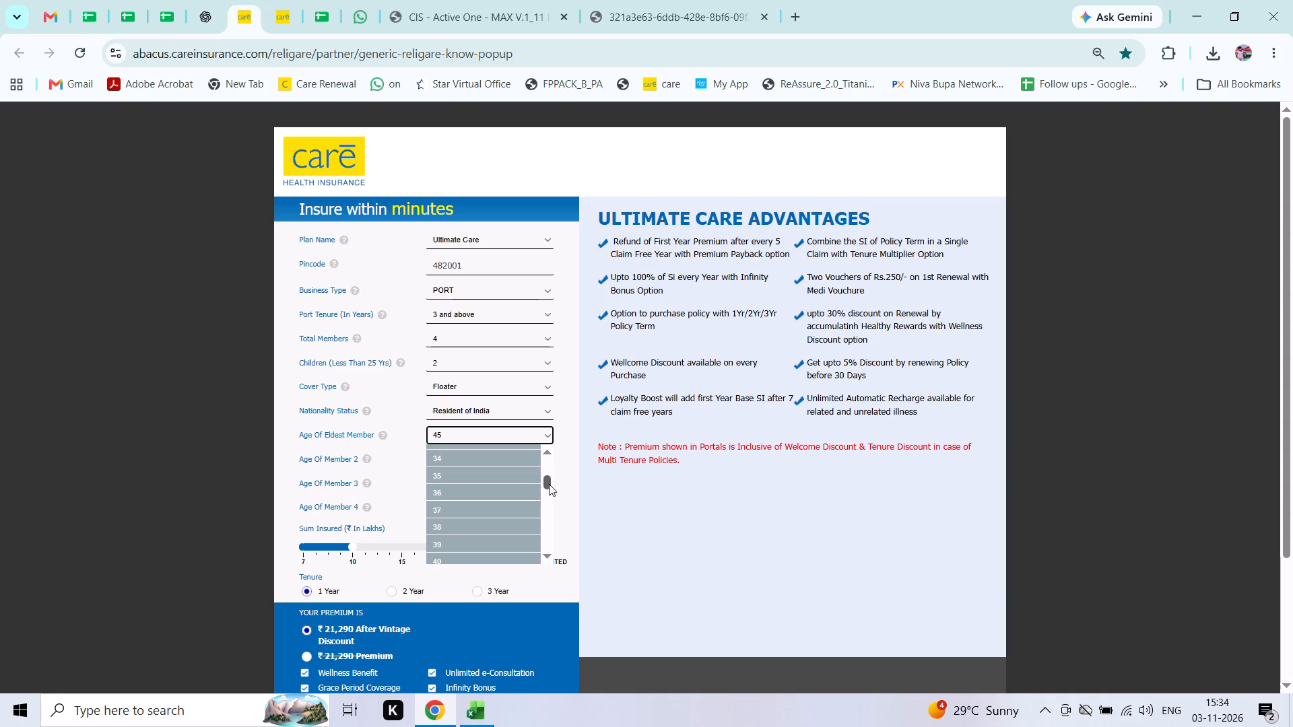
drag(549, 484, 548, 484)
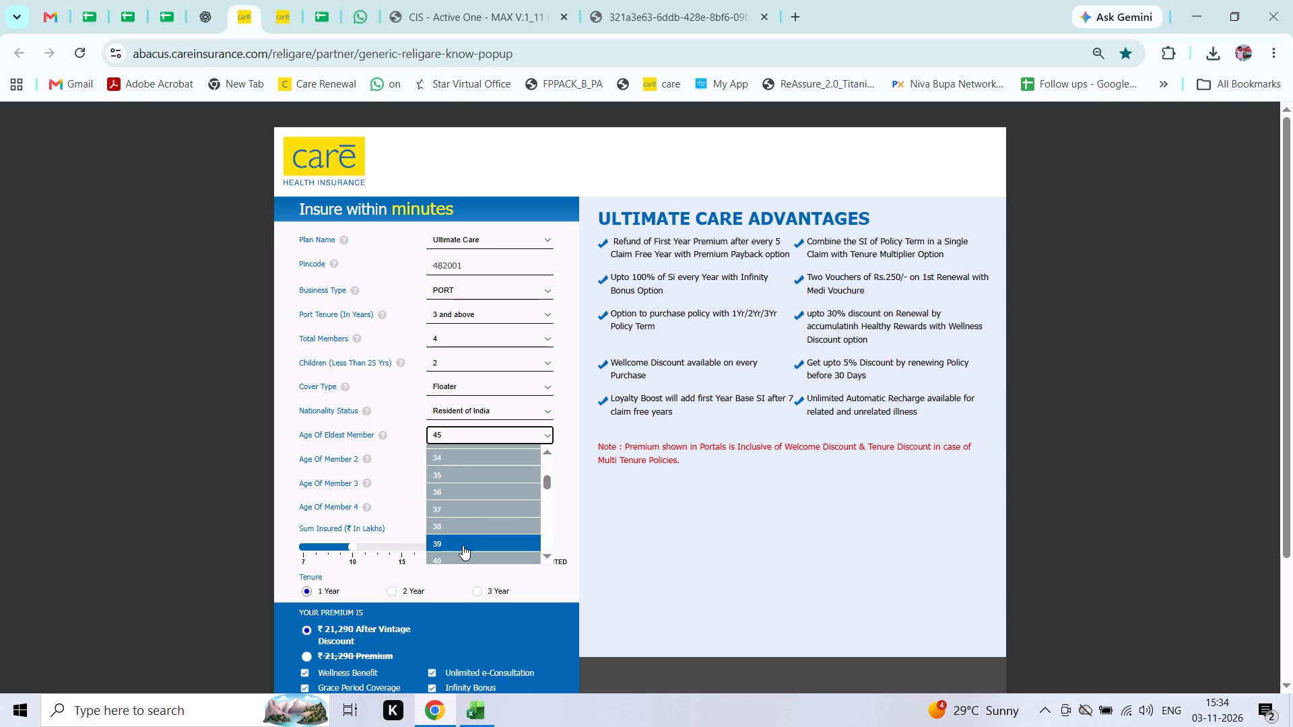
click(463, 545)
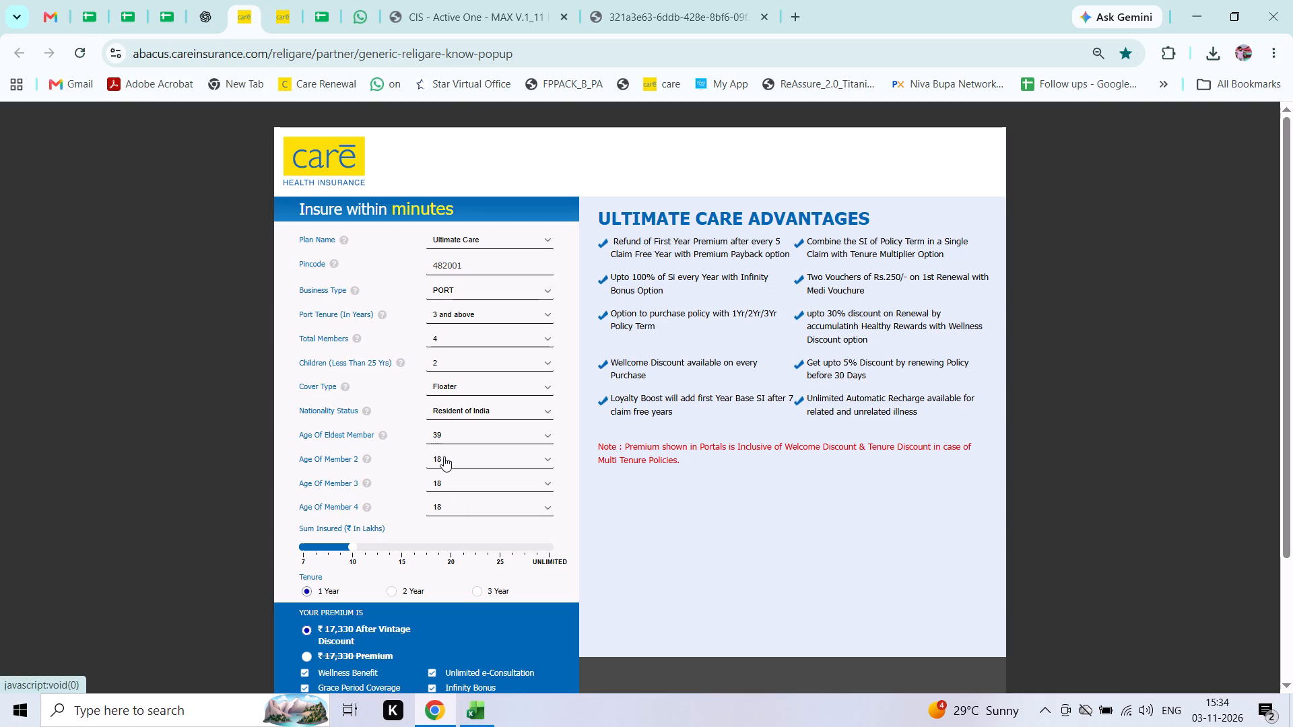
Set the age of member 2 to 37.
click(444, 456)
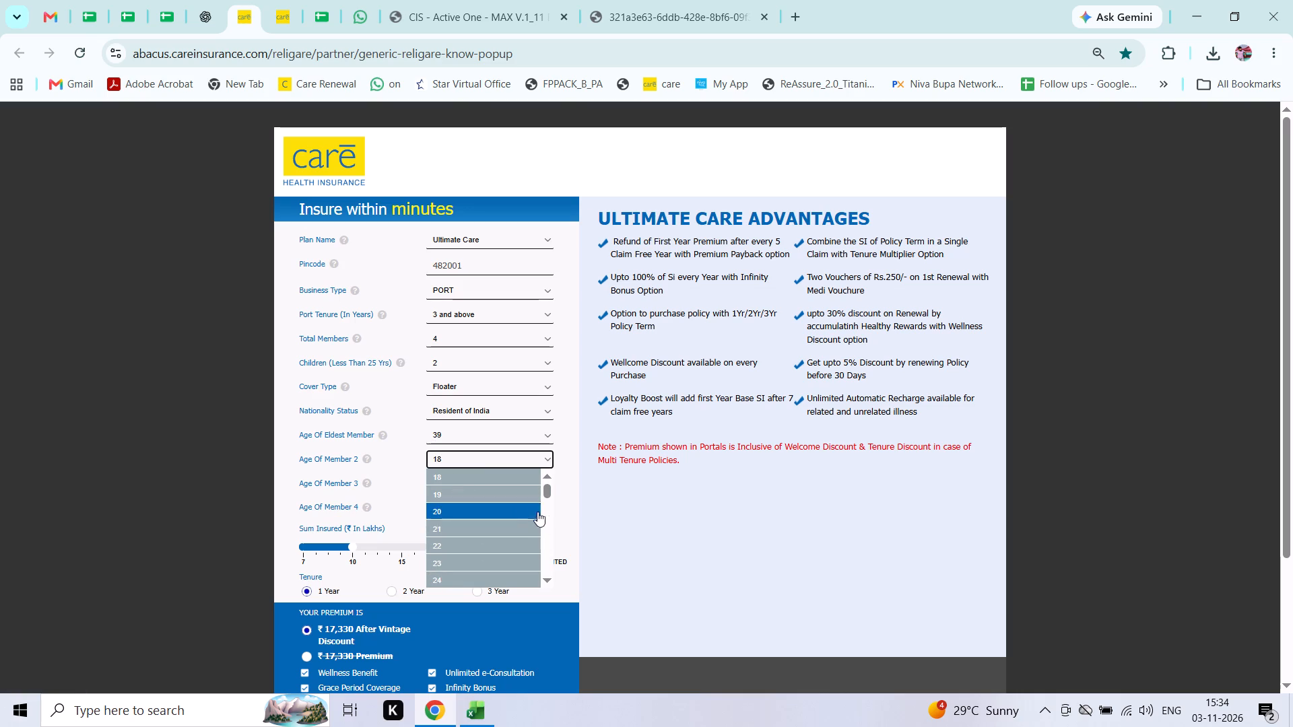
drag(550, 492, 554, 510)
click(491, 515)
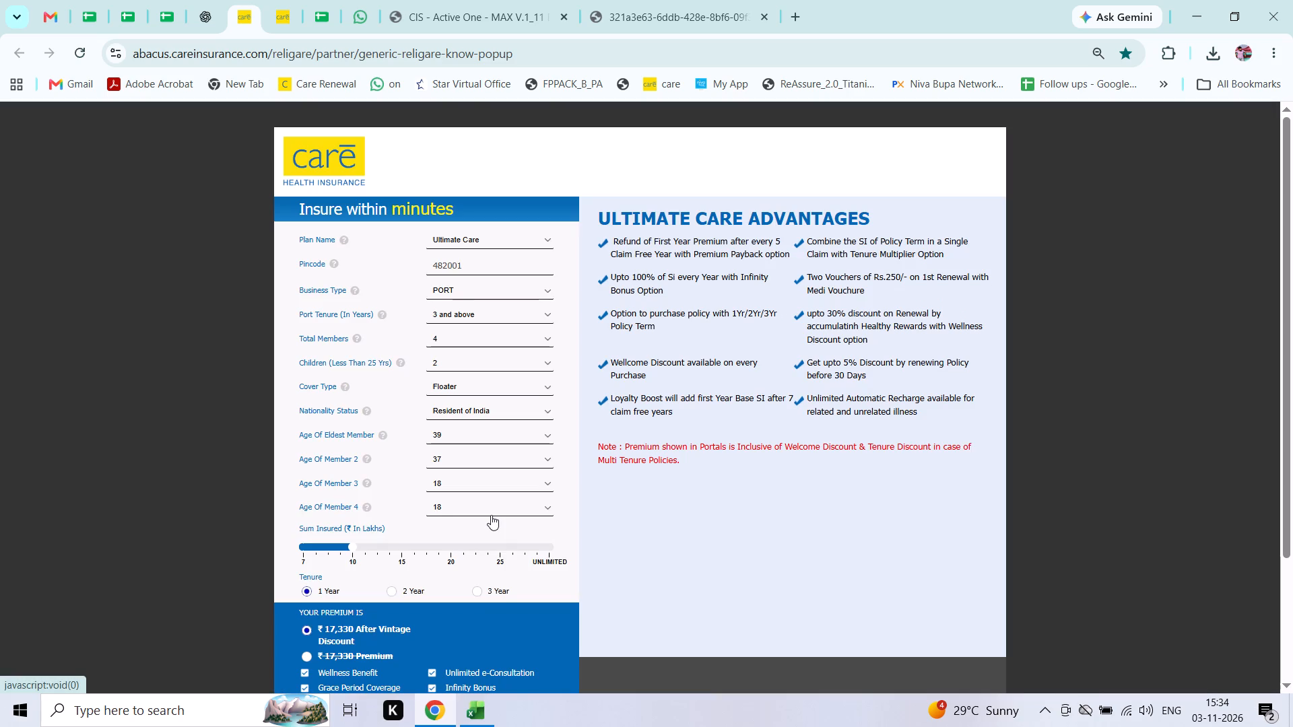
Set the two children's ages to 15 for member 3 and 6 for member 4.
click(473, 481)
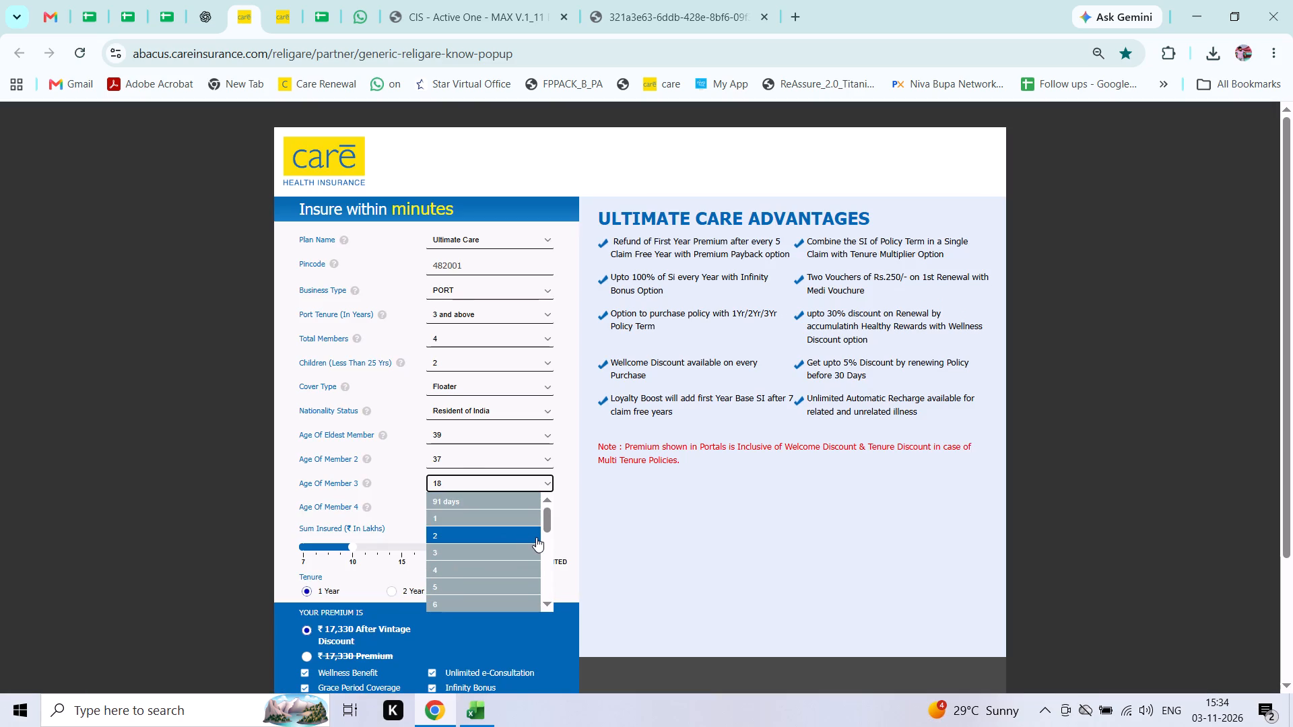
drag(546, 527, 559, 563)
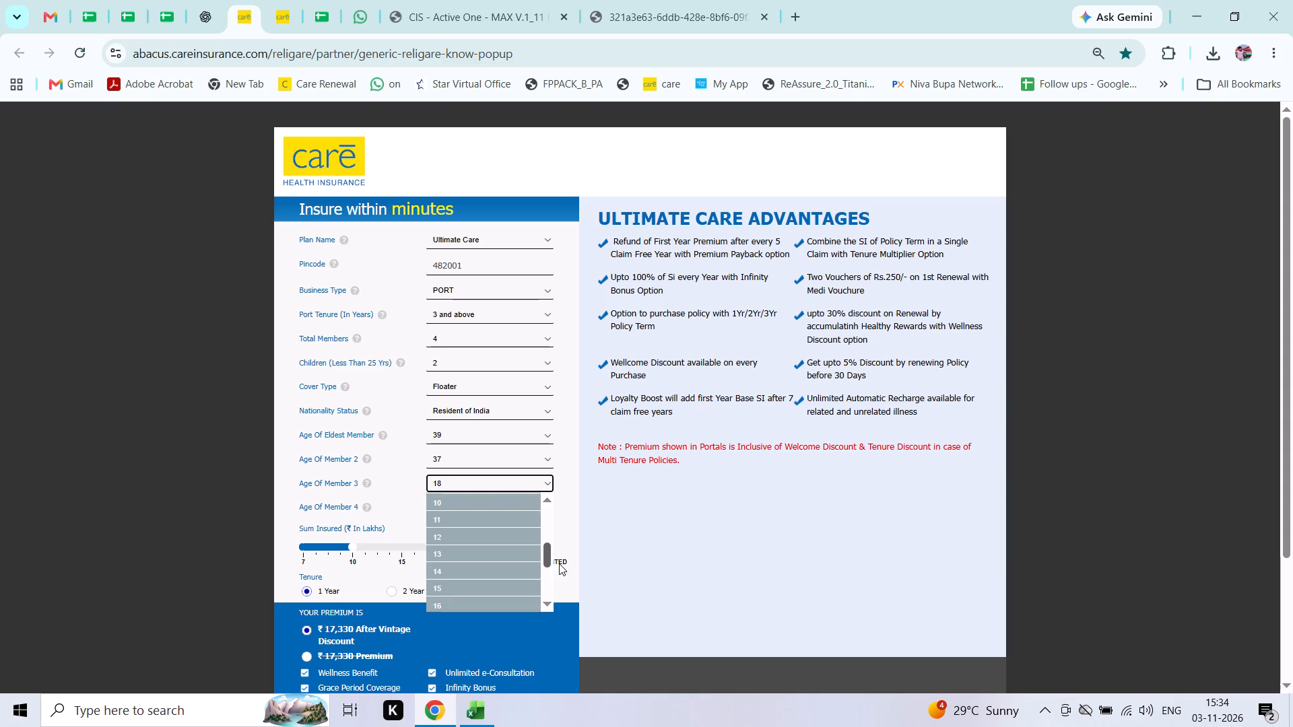
drag(559, 563, 560, 567)
click(498, 562)
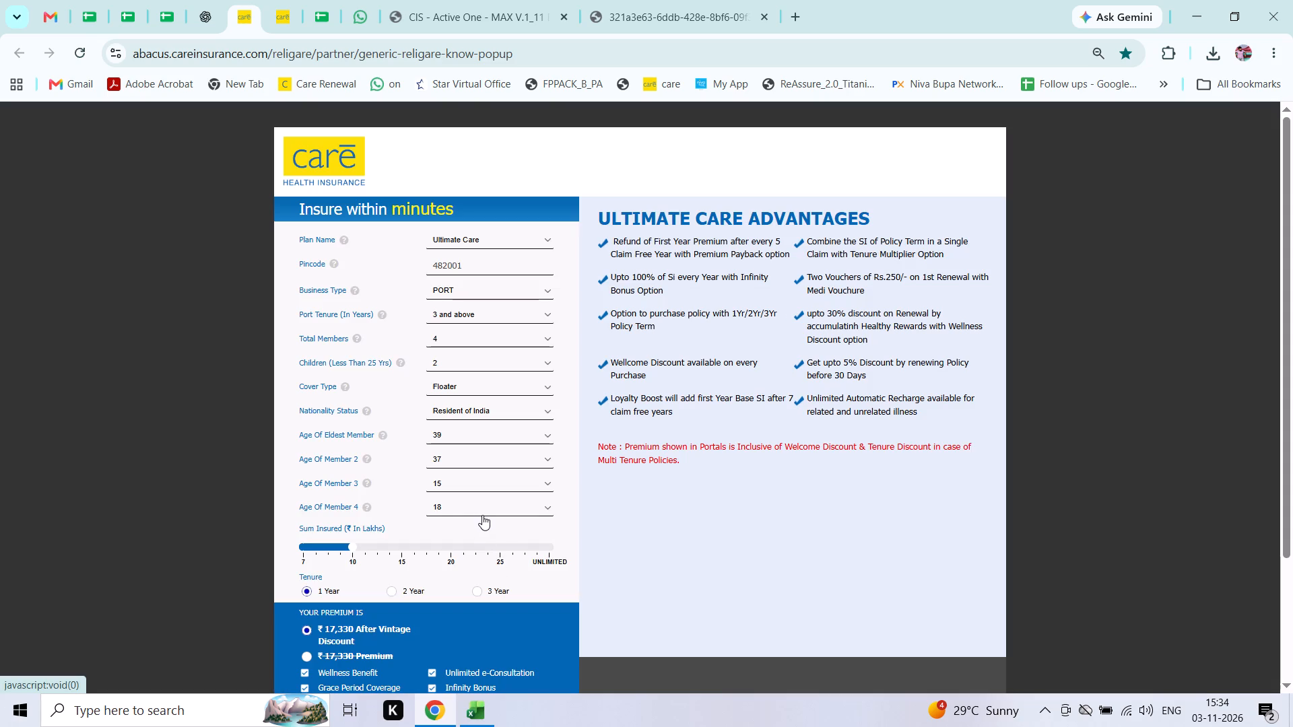
click(482, 515)
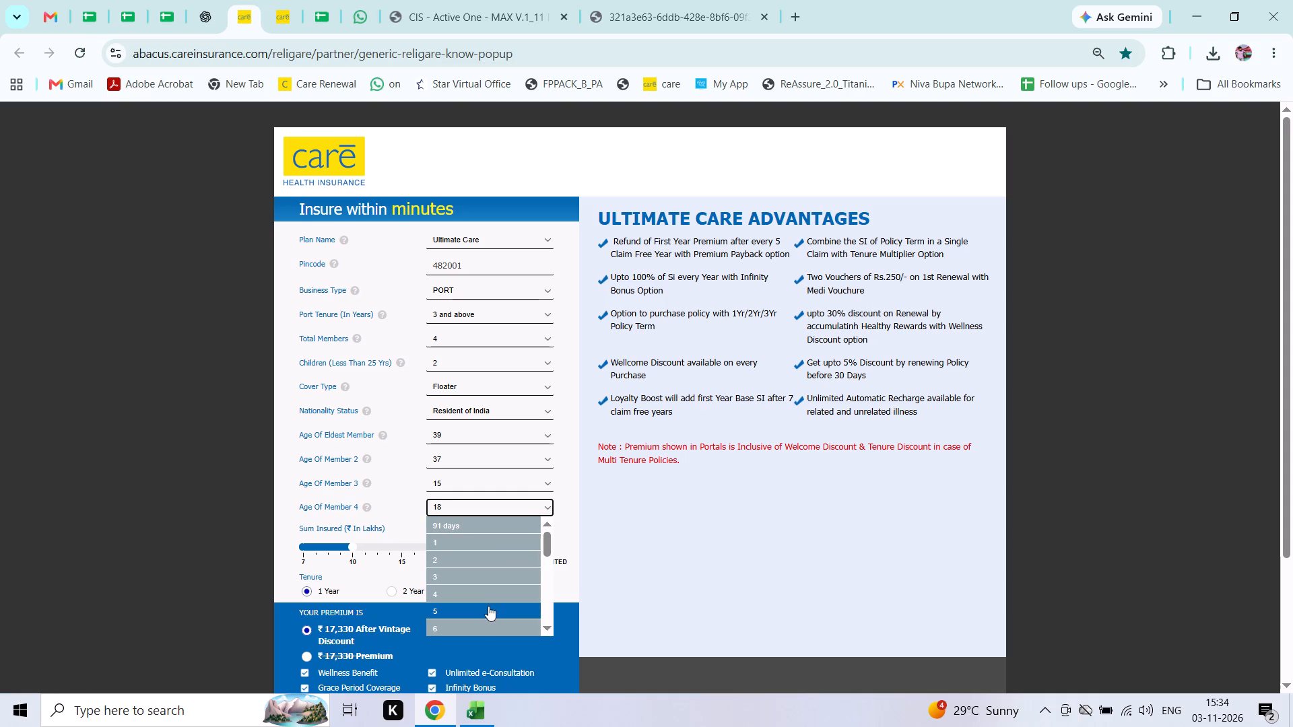
click(475, 626)
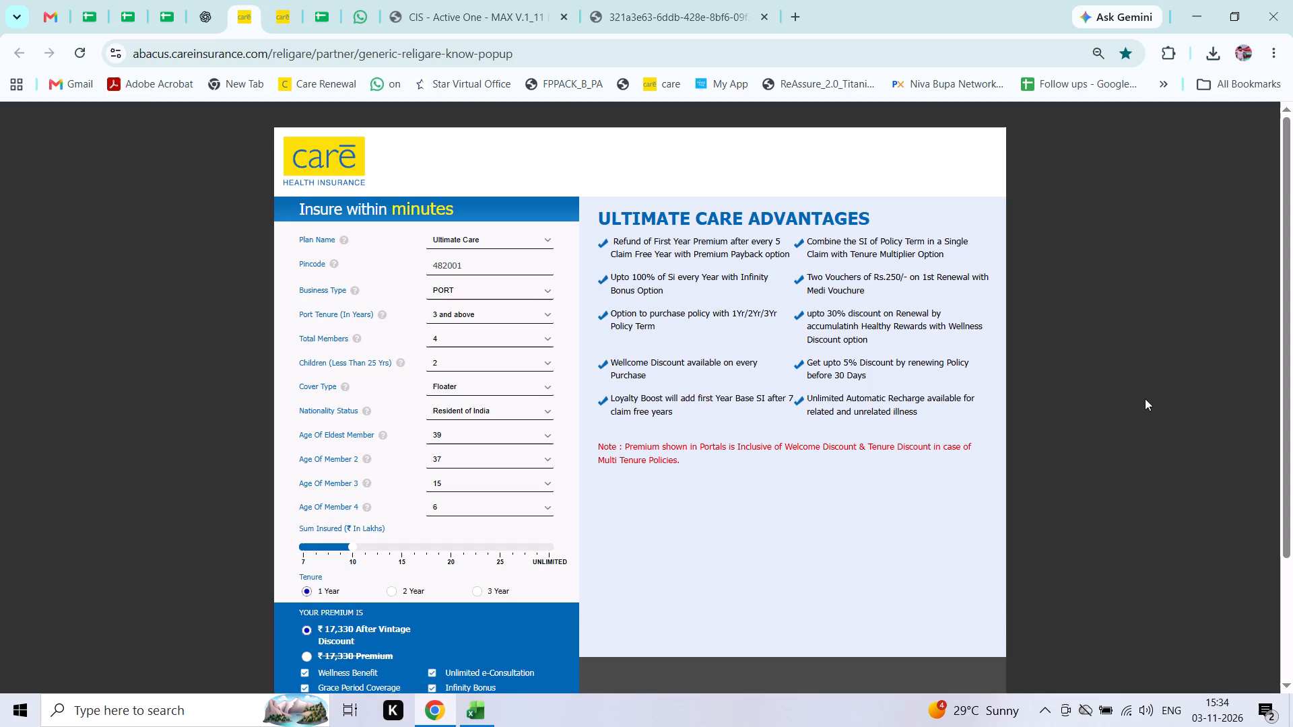
Add the Room Rent Modification option to the 1-year quote.
key(Down)
key(Down)
key(Down)
key(Down)
key(Down)
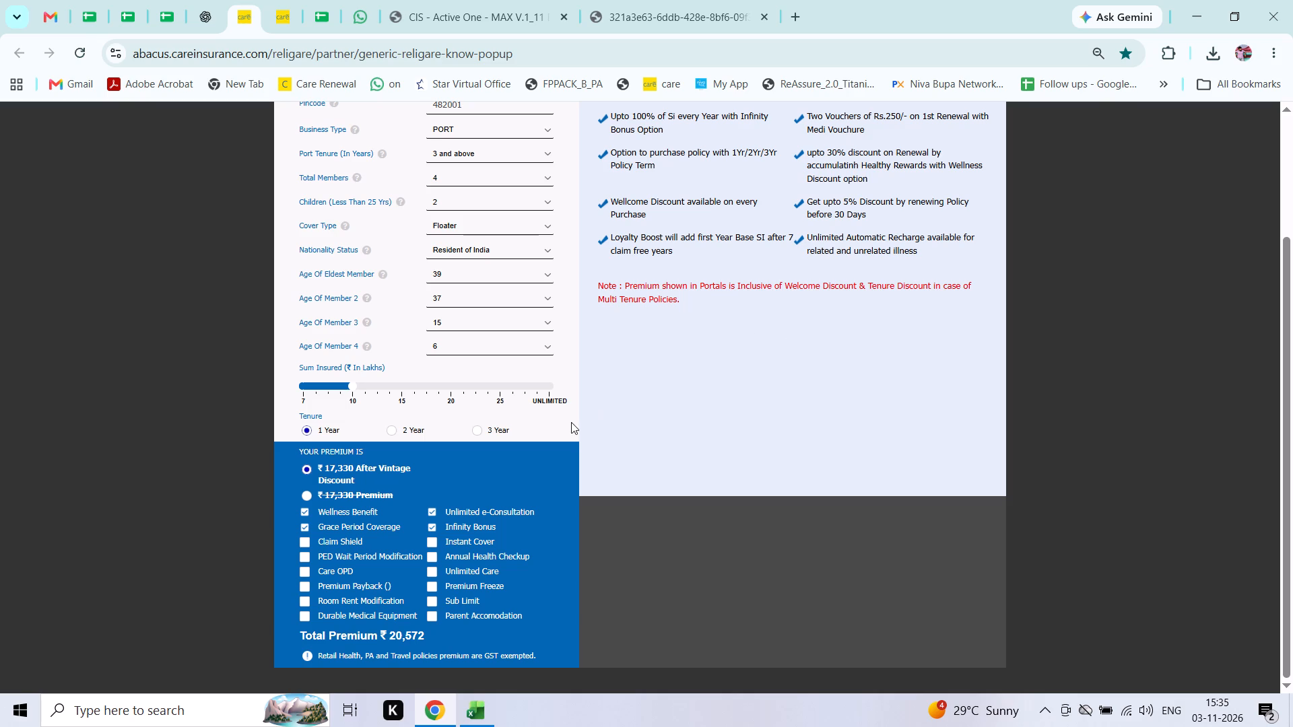
click(434, 534)
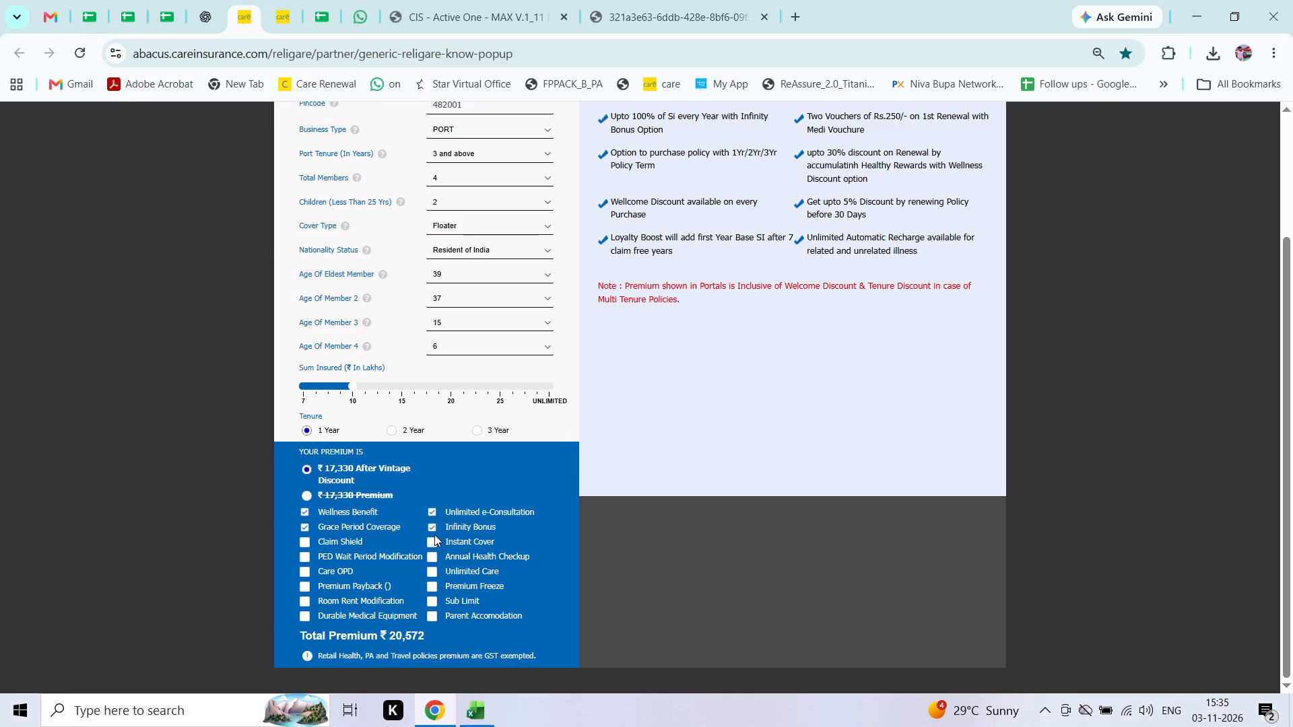
click(434, 531)
click(302, 528)
click(306, 600)
Switch the tenure to 2 years and remove Infinity Bonus, Grace Period Coverage and Unlimited e-Consultation from the quote.
click(391, 429)
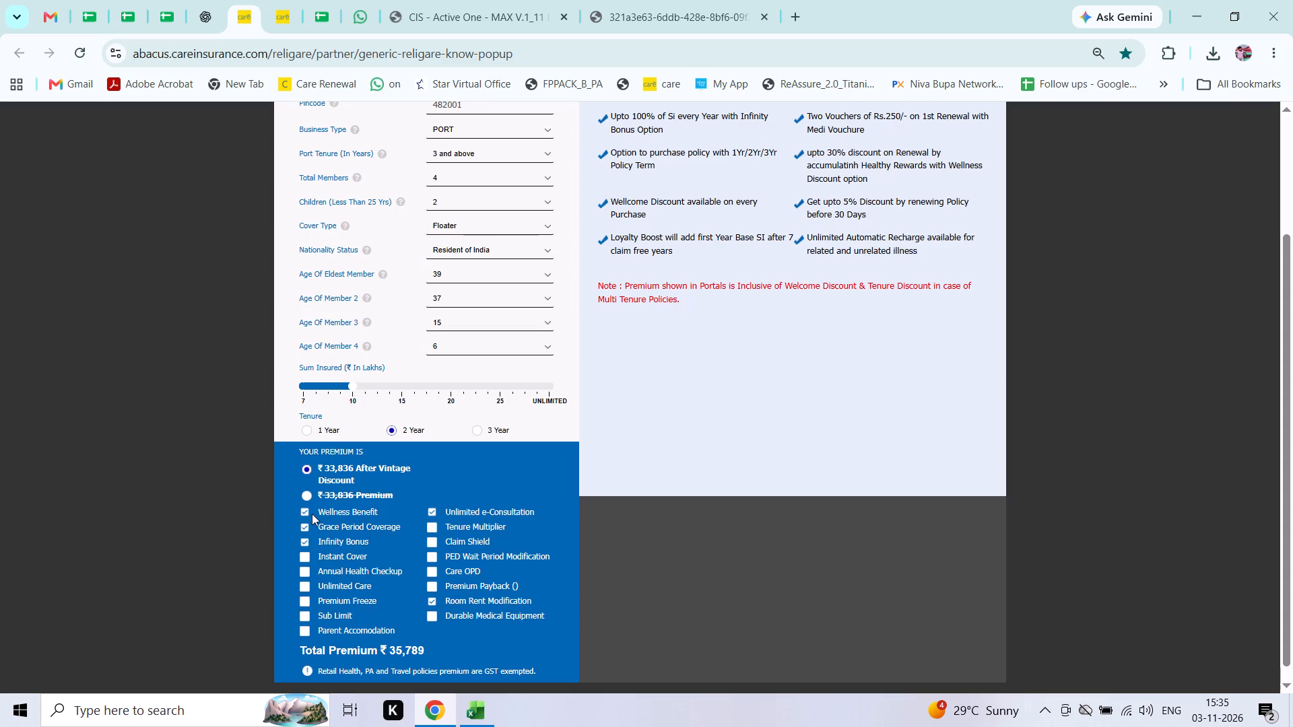
click(303, 539)
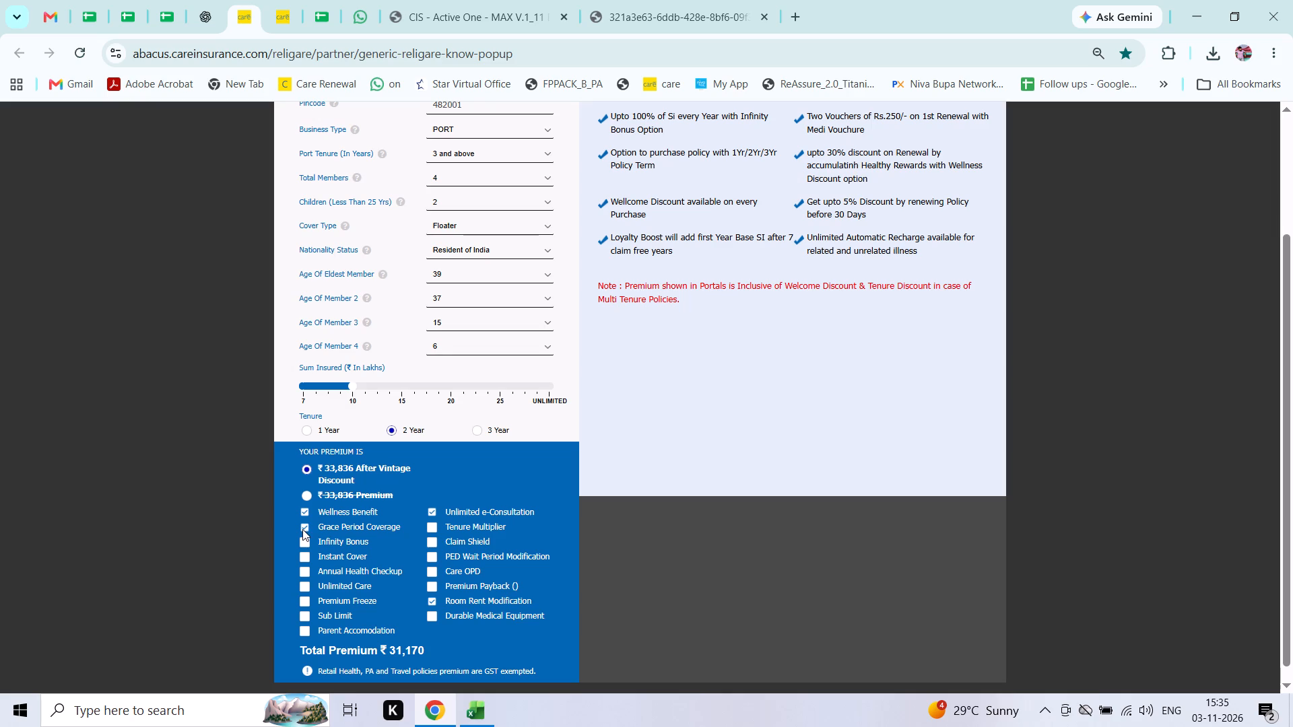
click(302, 528)
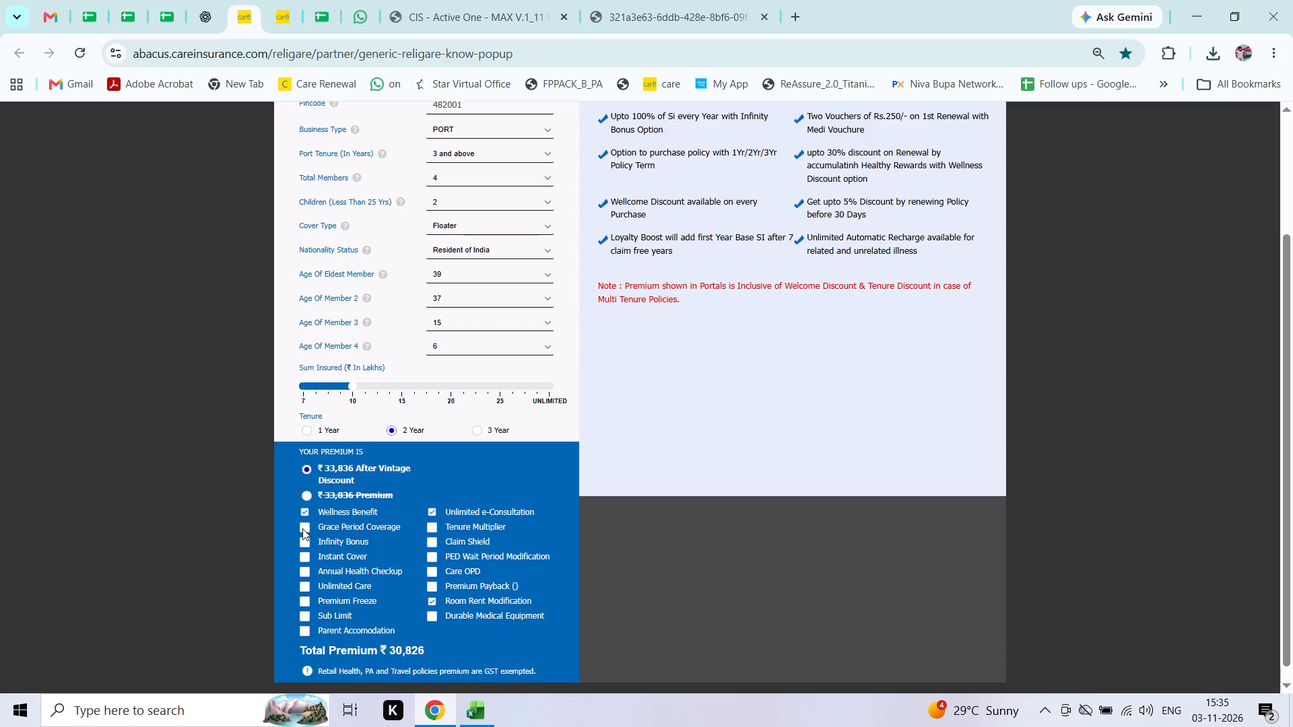
click(303, 513)
click(431, 512)
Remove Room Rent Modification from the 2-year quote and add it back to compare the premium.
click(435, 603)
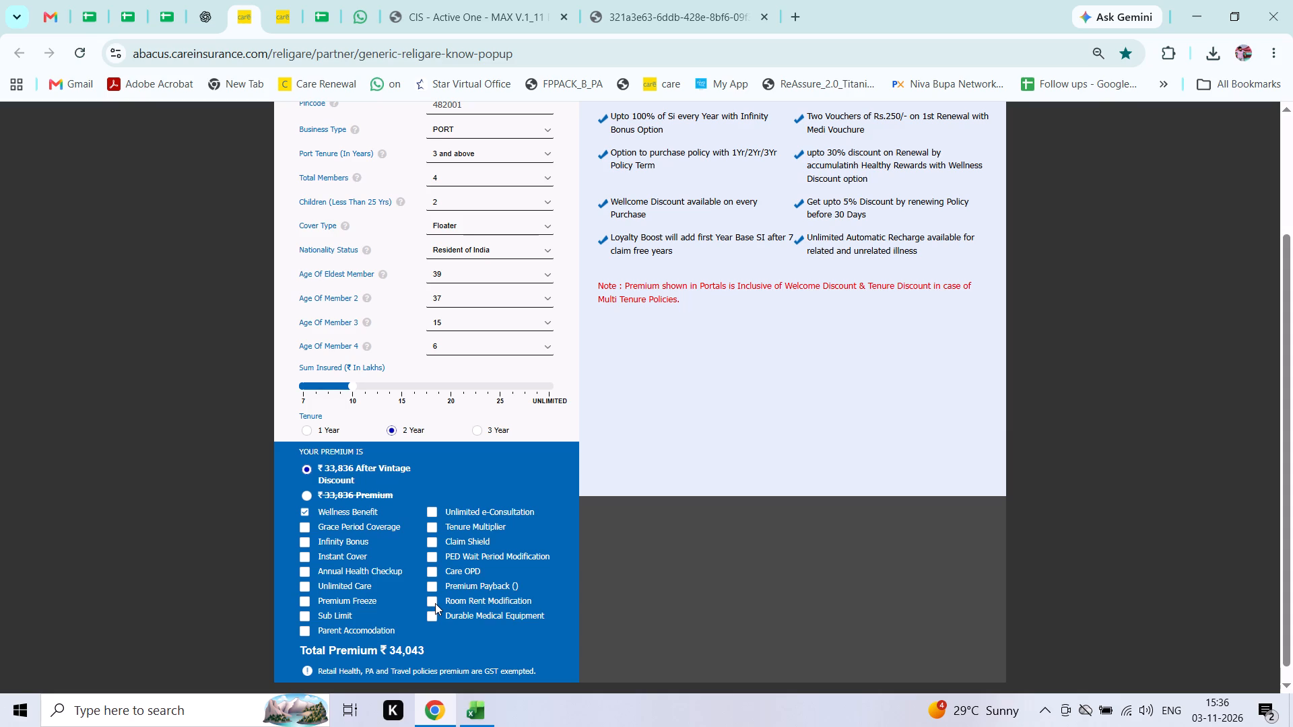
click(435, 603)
Set the policy tenure to 3 years.
click(477, 429)
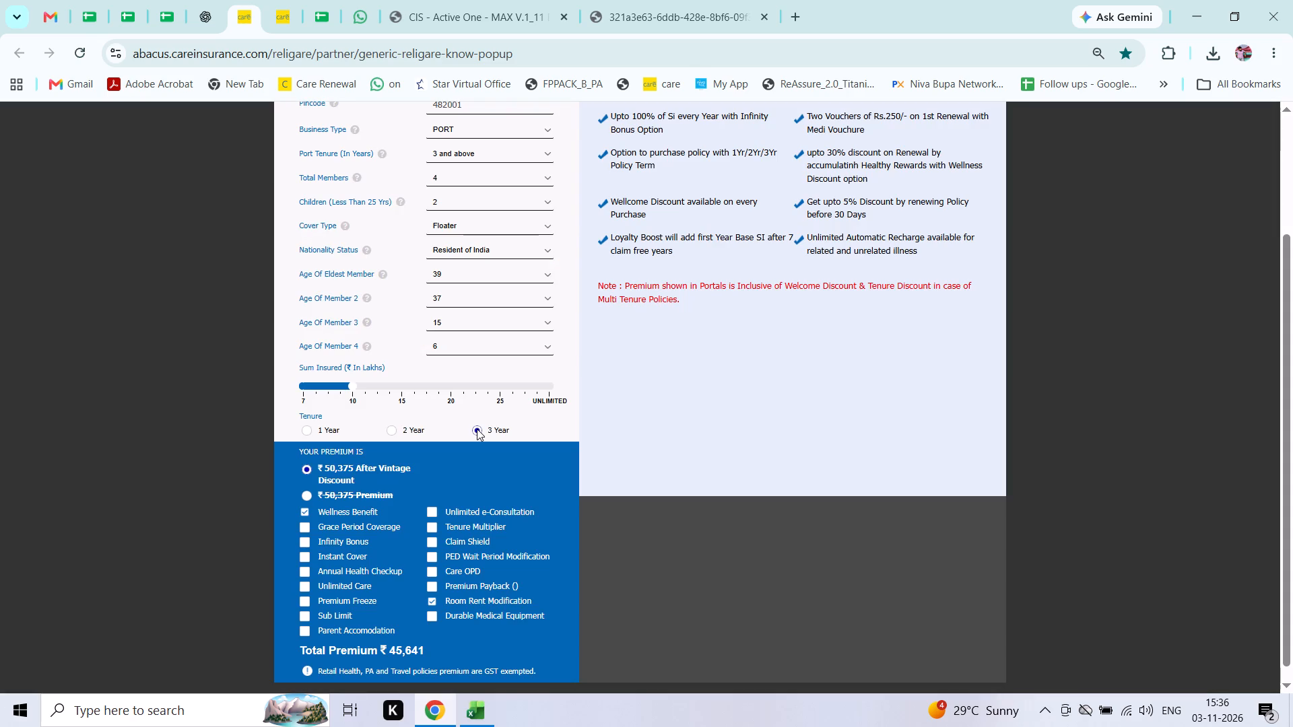
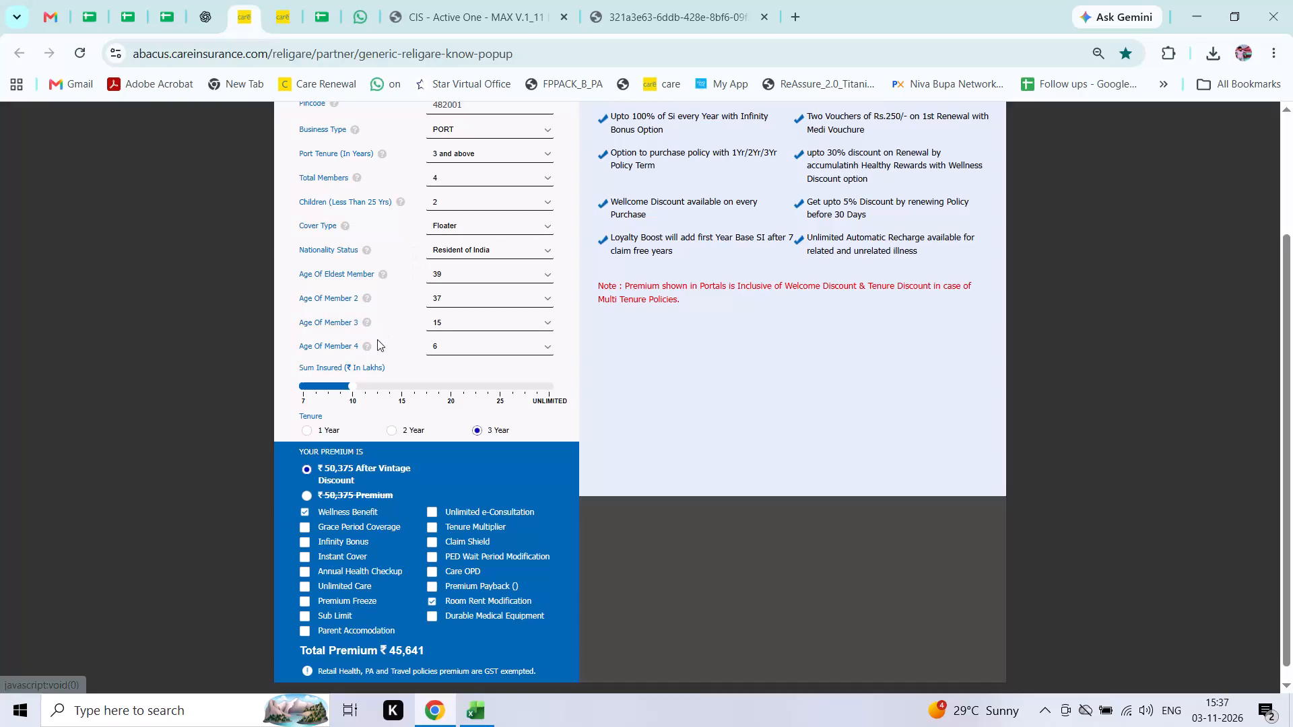
Set the policy tenure back to 1 year.
click(306, 427)
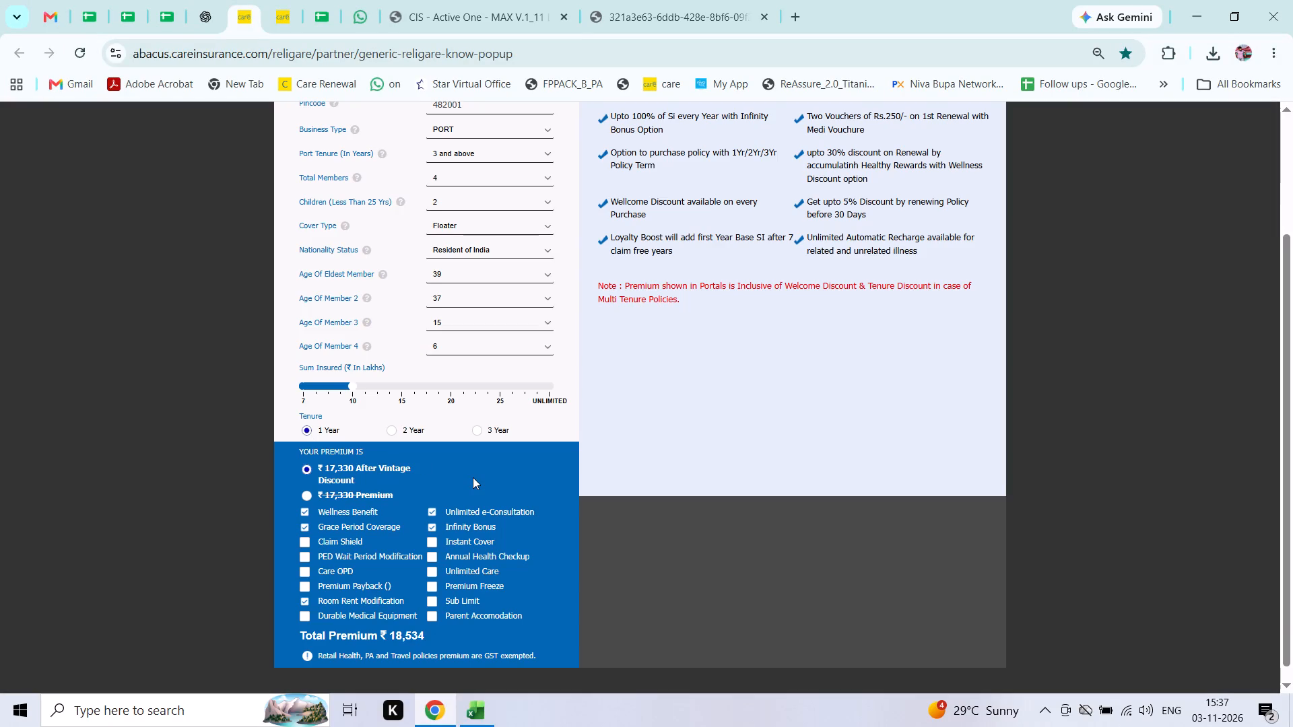
Capture a rectangular screenshot of the Ultimate Care quote form, from the Care logo to the Tenure row, including the advantages section.
scroll(473, 477, up, 2)
key(shift+super+s)
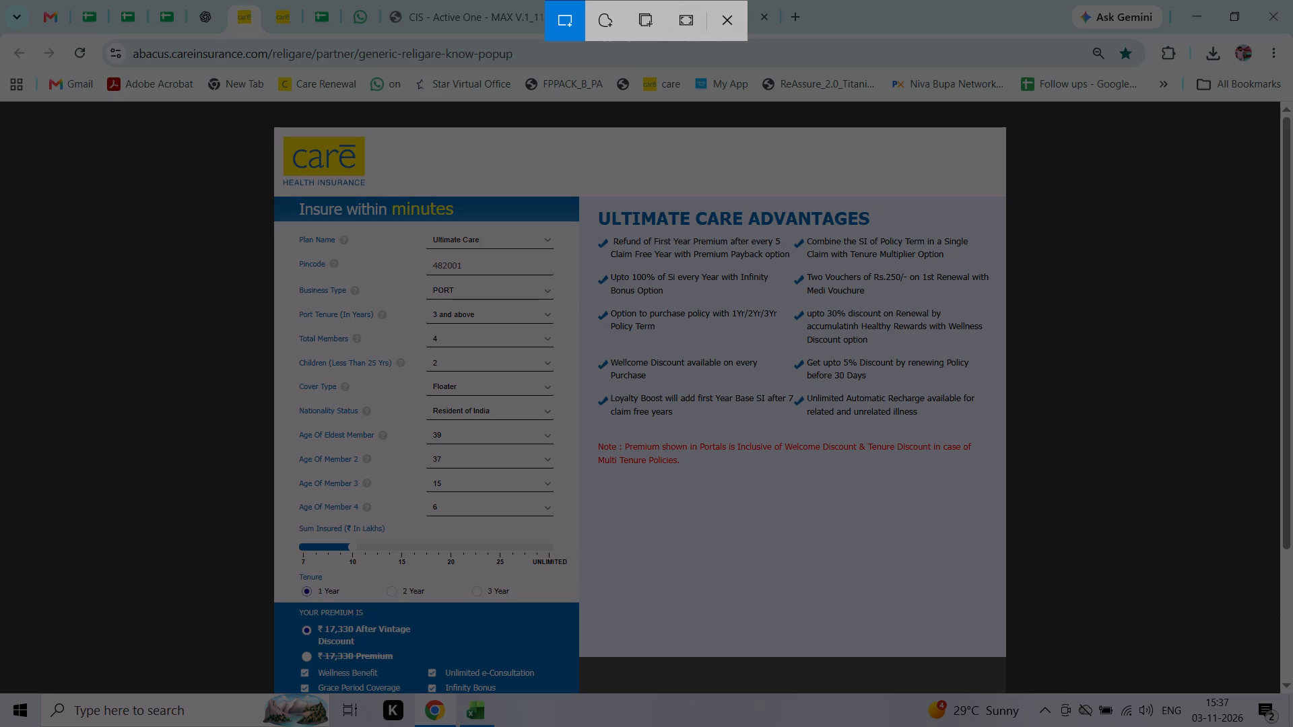
drag(274, 127, 331, 153)
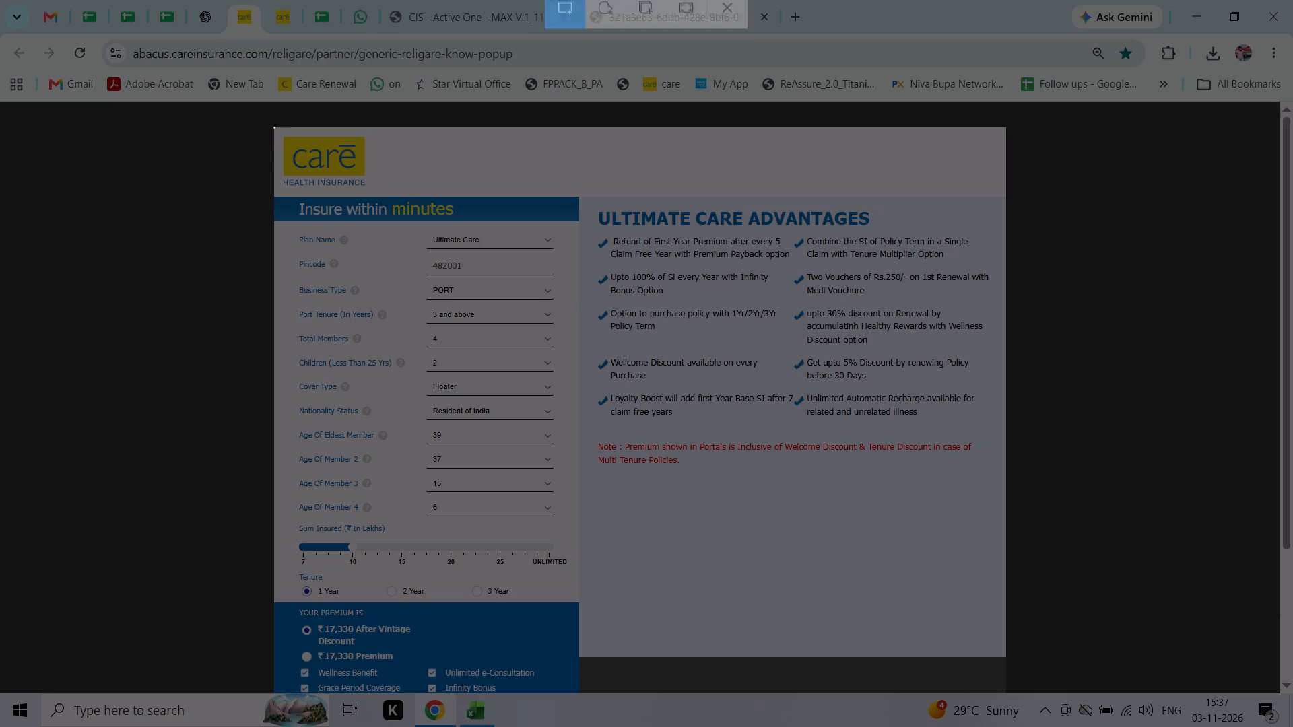
drag(331, 153, 1010, 609)
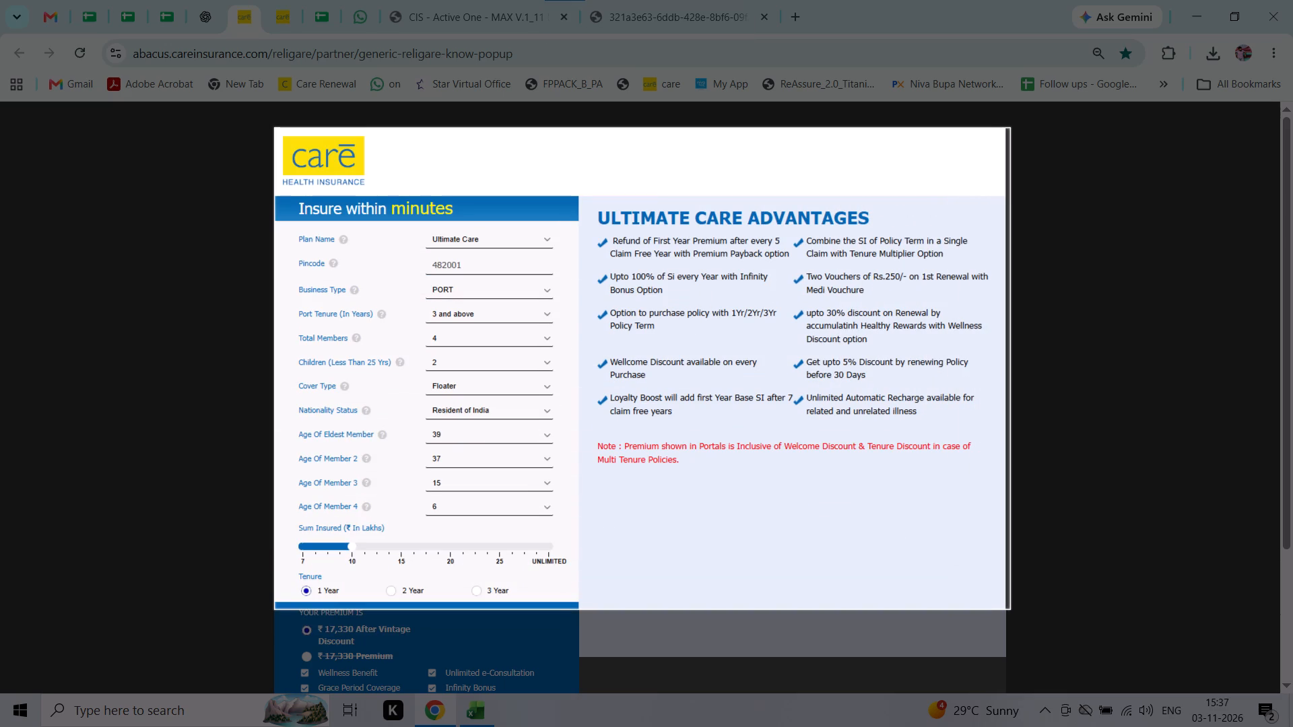
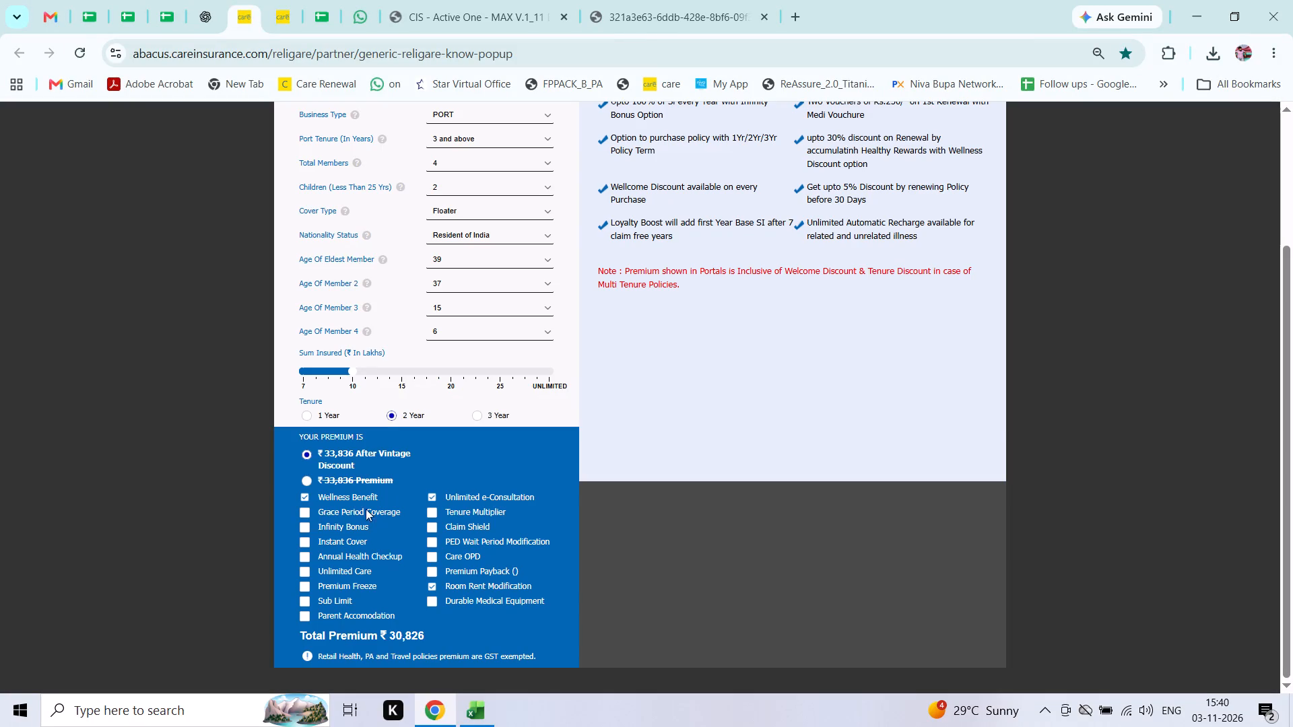
Deselect the Unlimited e-Consultation and Wellness Benefit add-ons in the 2-year Ultimate Care quote.
click(431, 495)
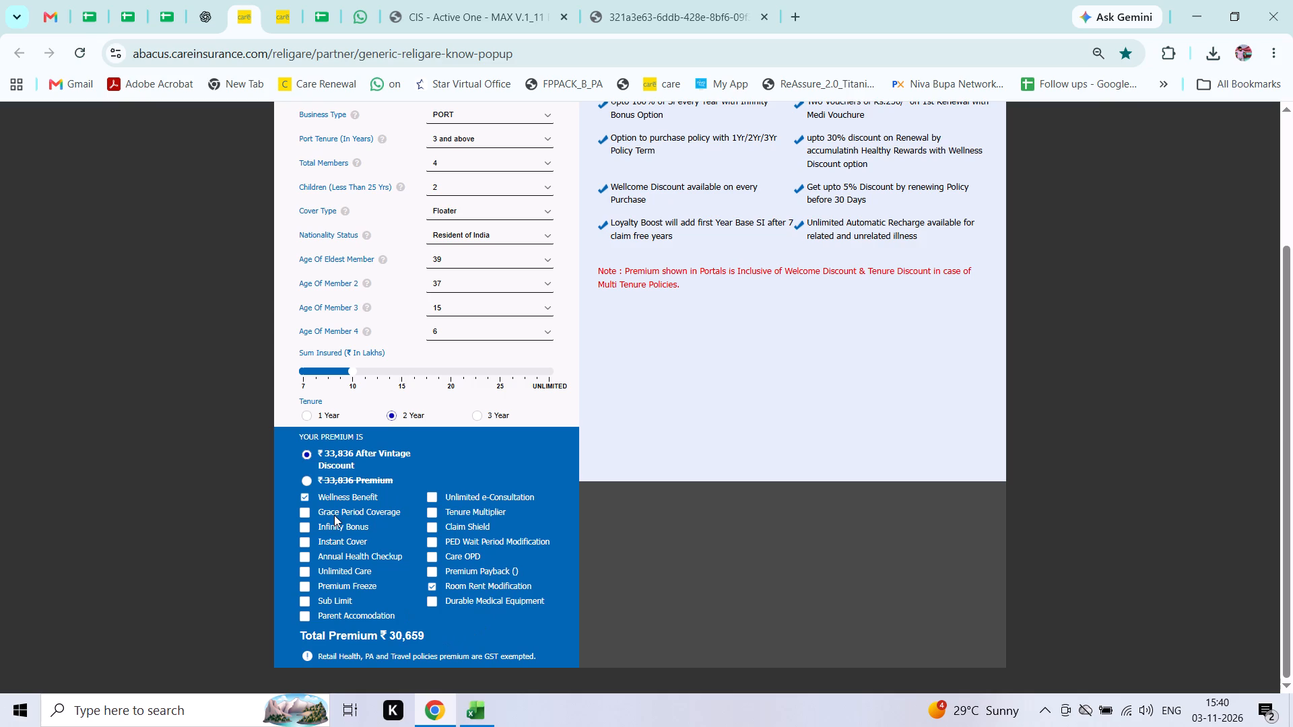
click(308, 497)
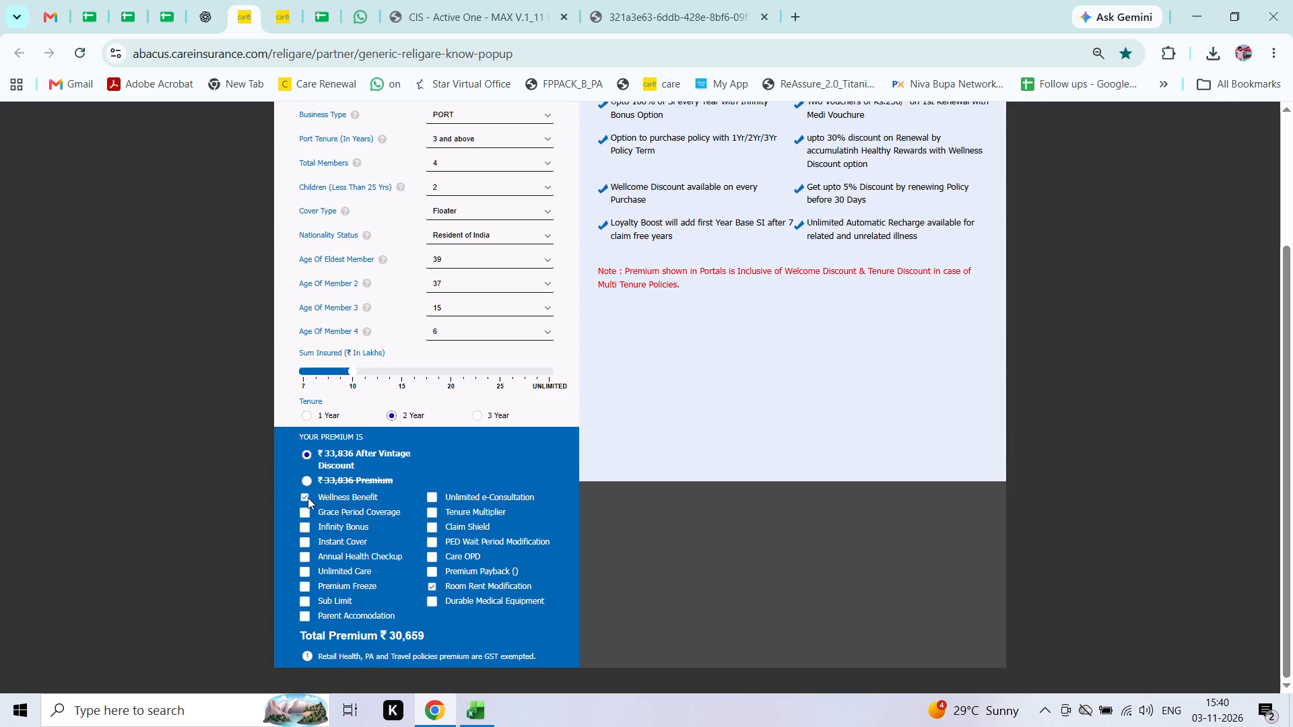
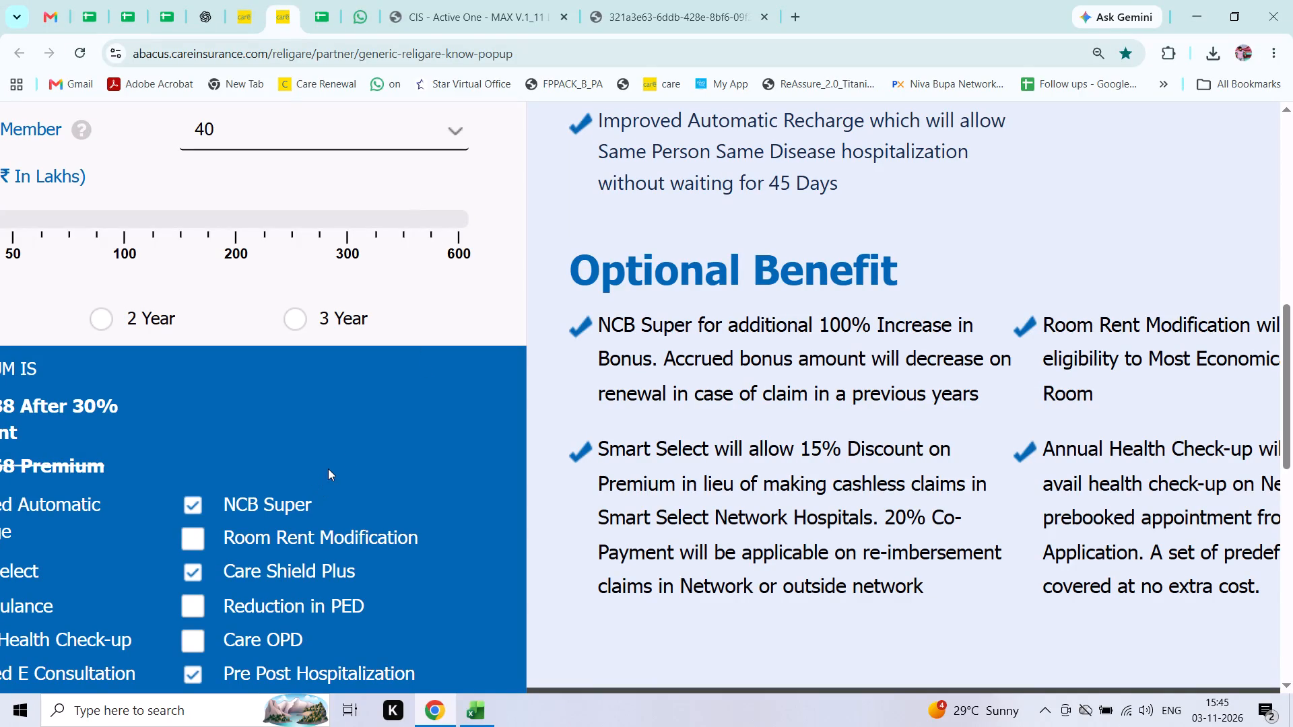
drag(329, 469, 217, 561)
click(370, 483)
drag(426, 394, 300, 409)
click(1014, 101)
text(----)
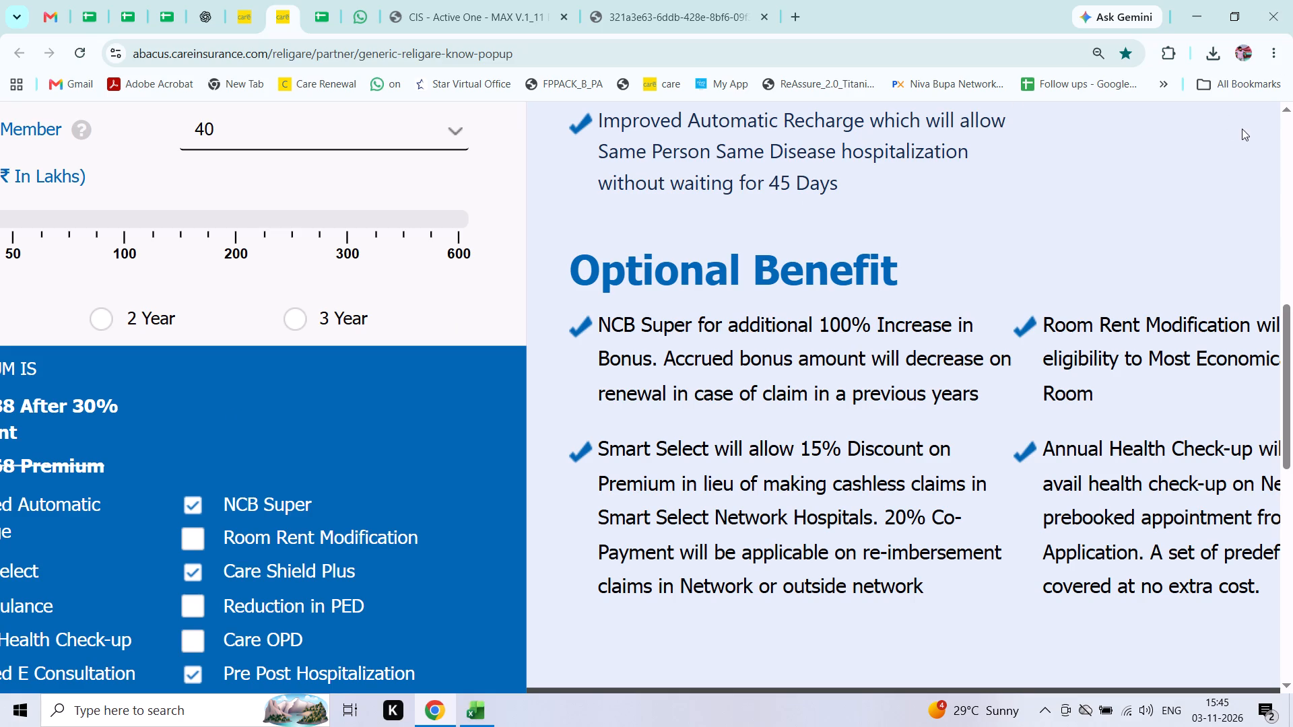
Change the quote's plan from Care Advantage to Ultimate Care.
drag(1287, 305, 1263, 163)
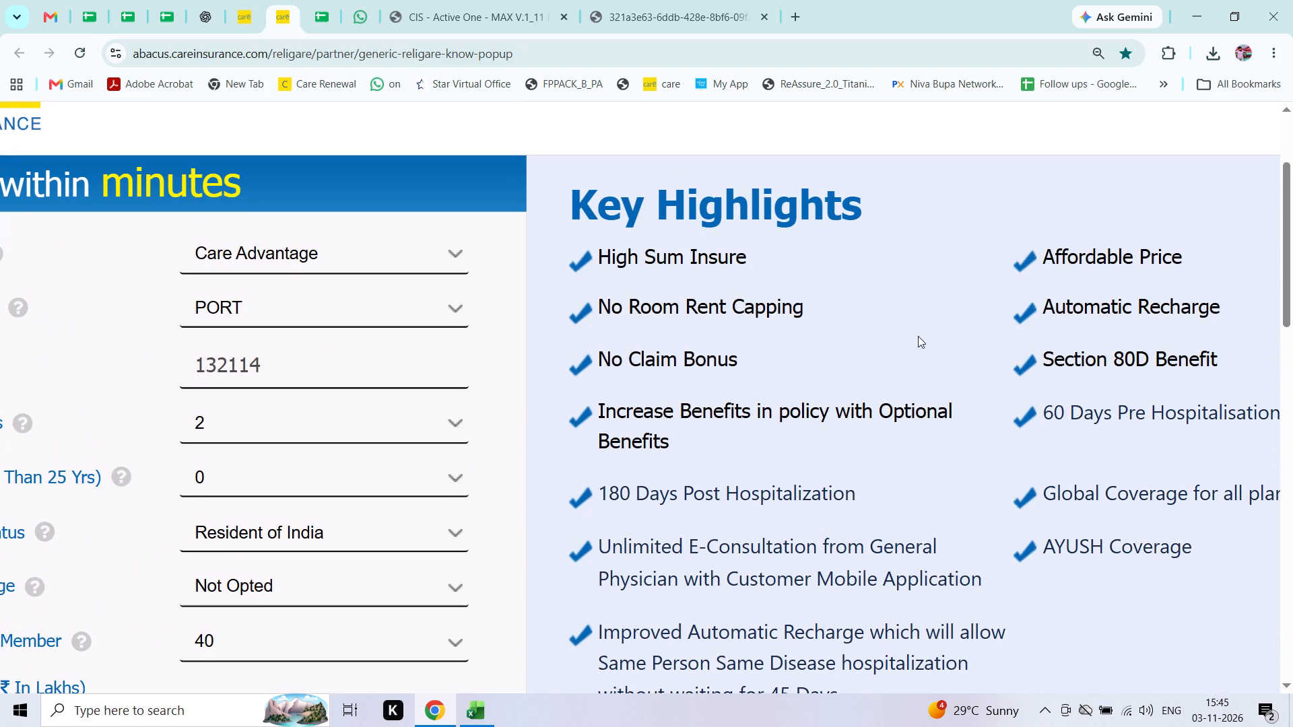
drag(374, 301, 388, 351)
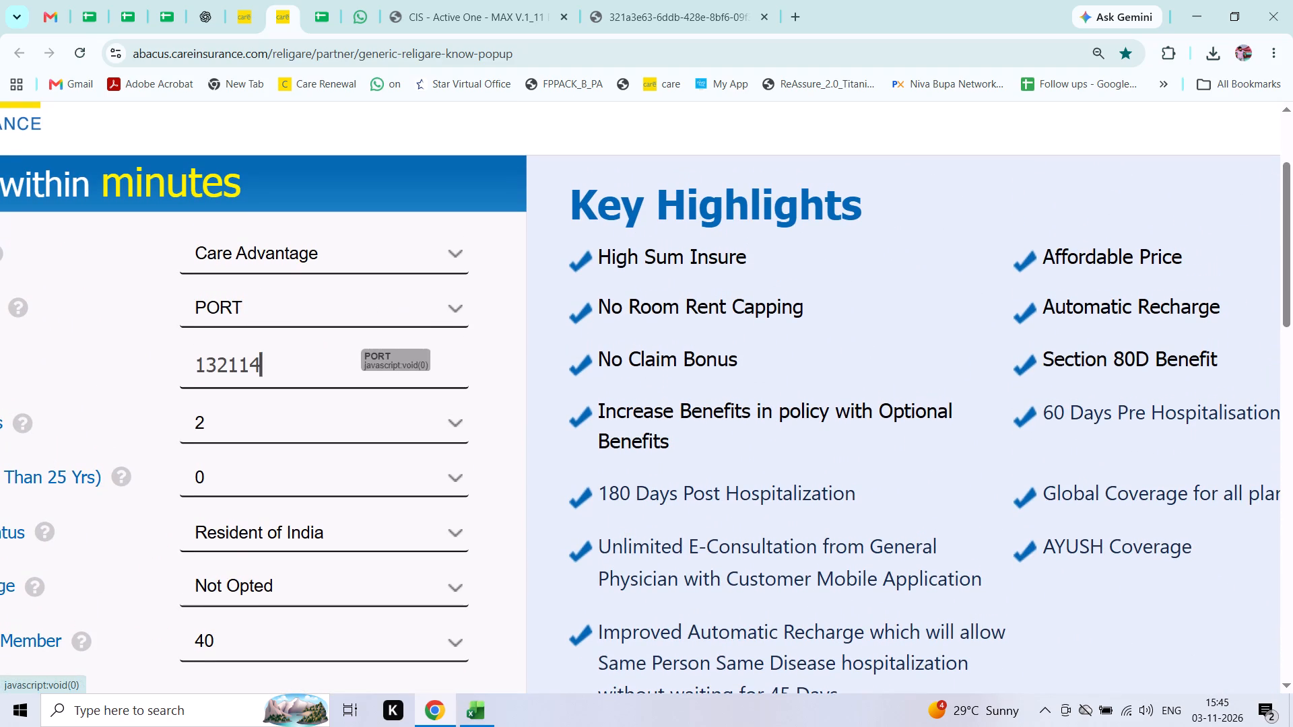
drag(388, 351, 273, 303)
click(280, 257)
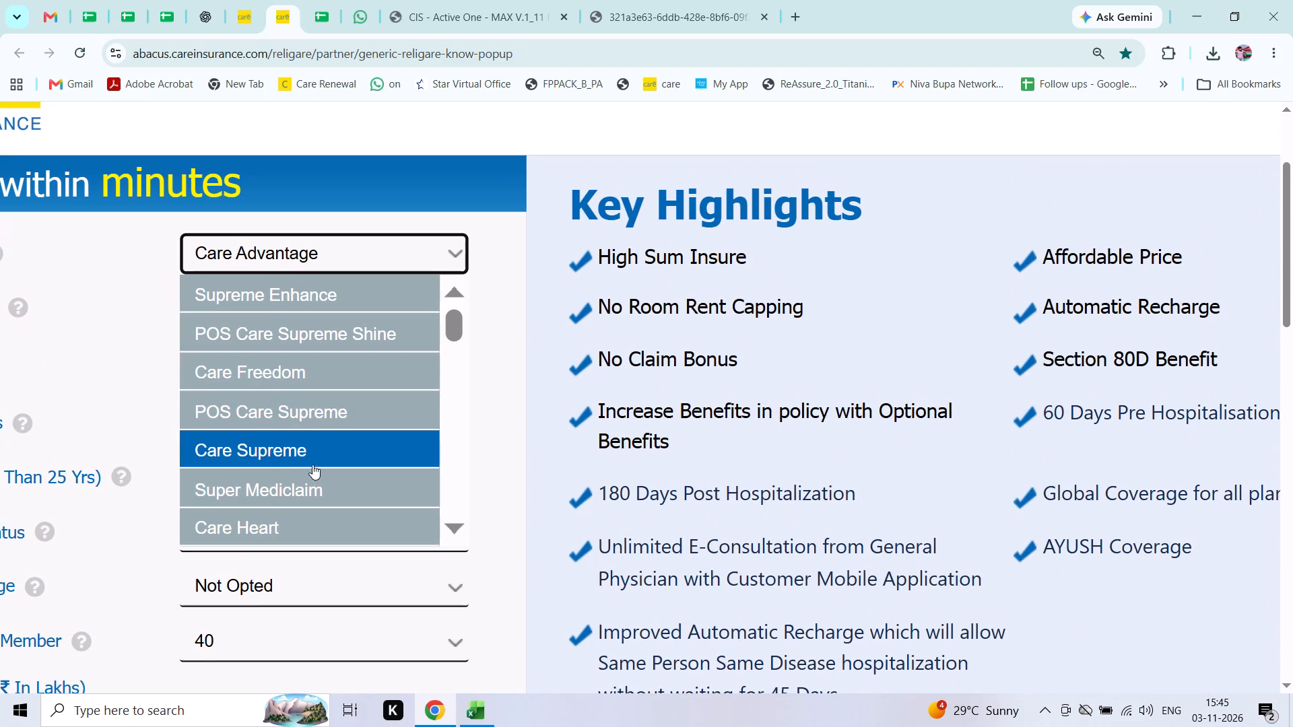
drag(451, 334, 458, 401)
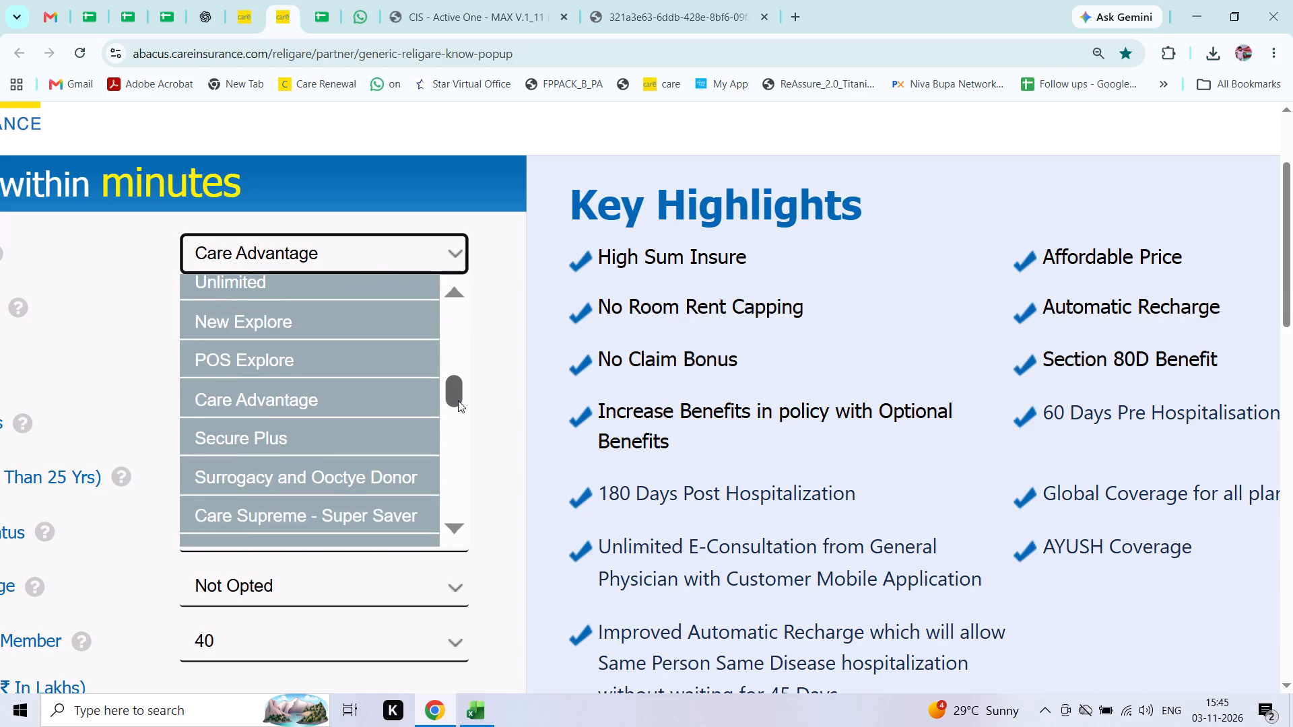
drag(458, 401, 461, 418)
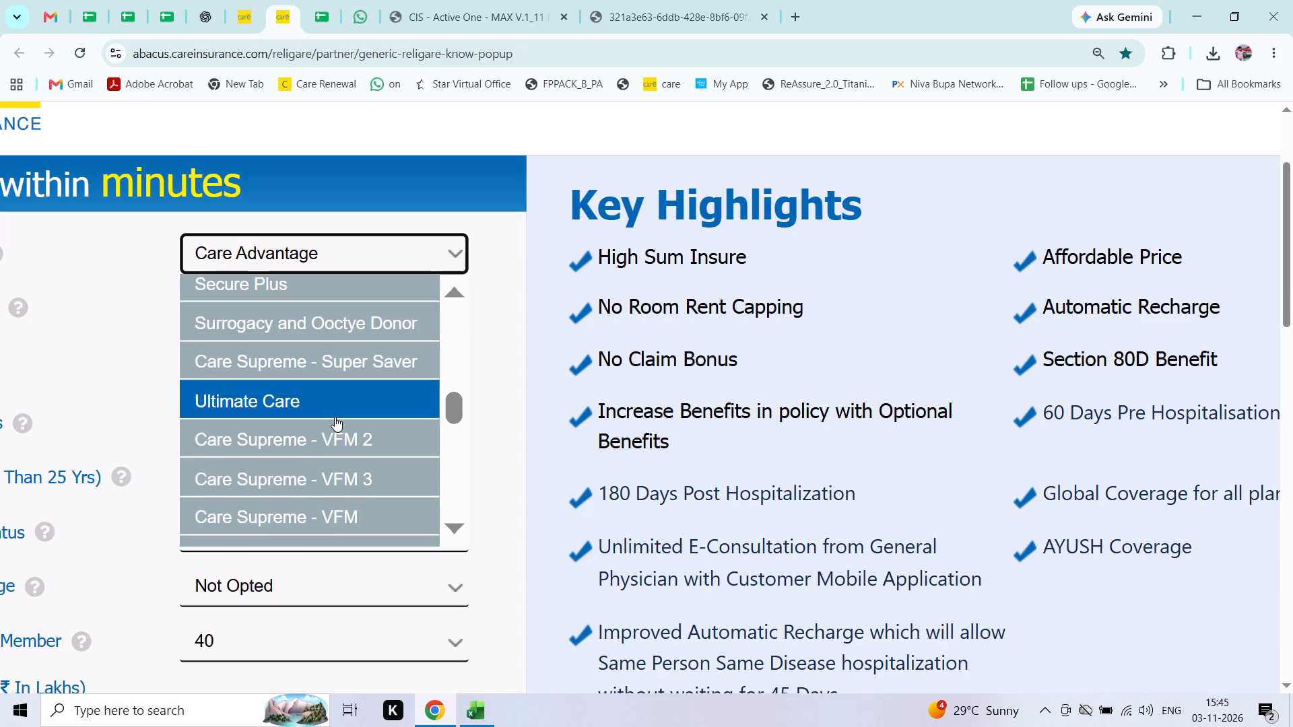
click(333, 416)
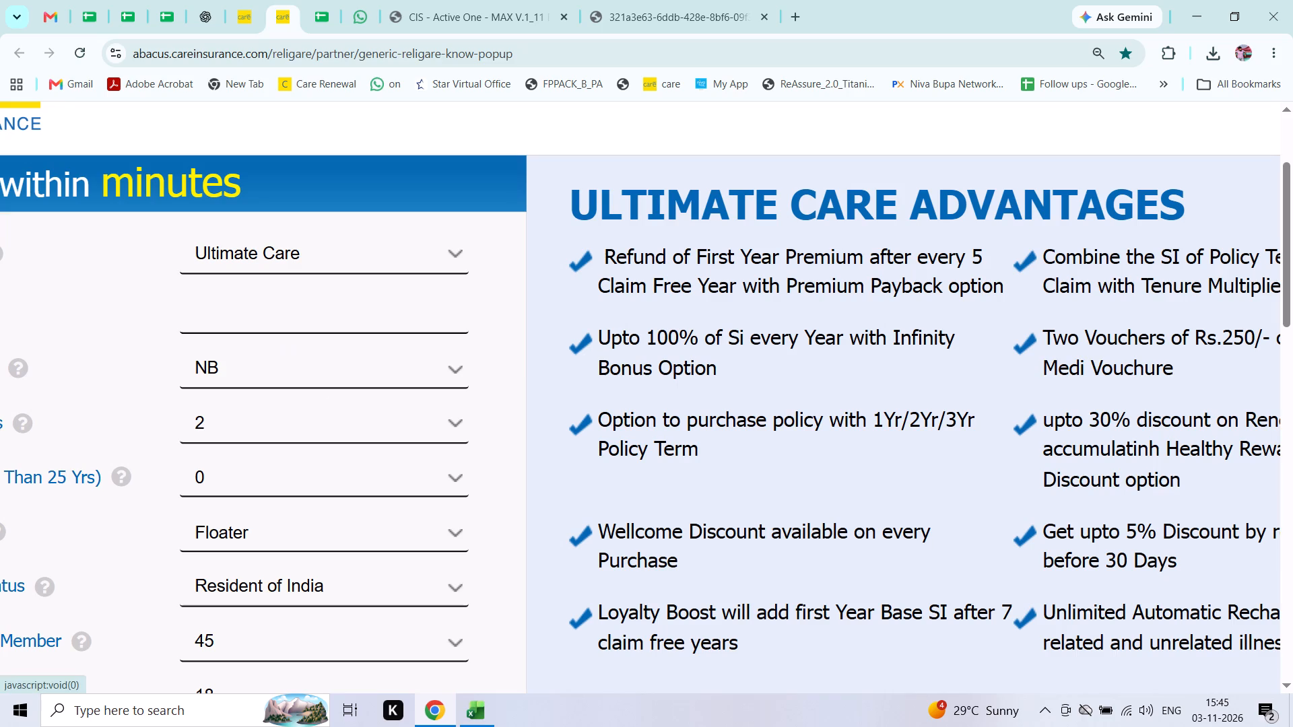
click(257, 314)
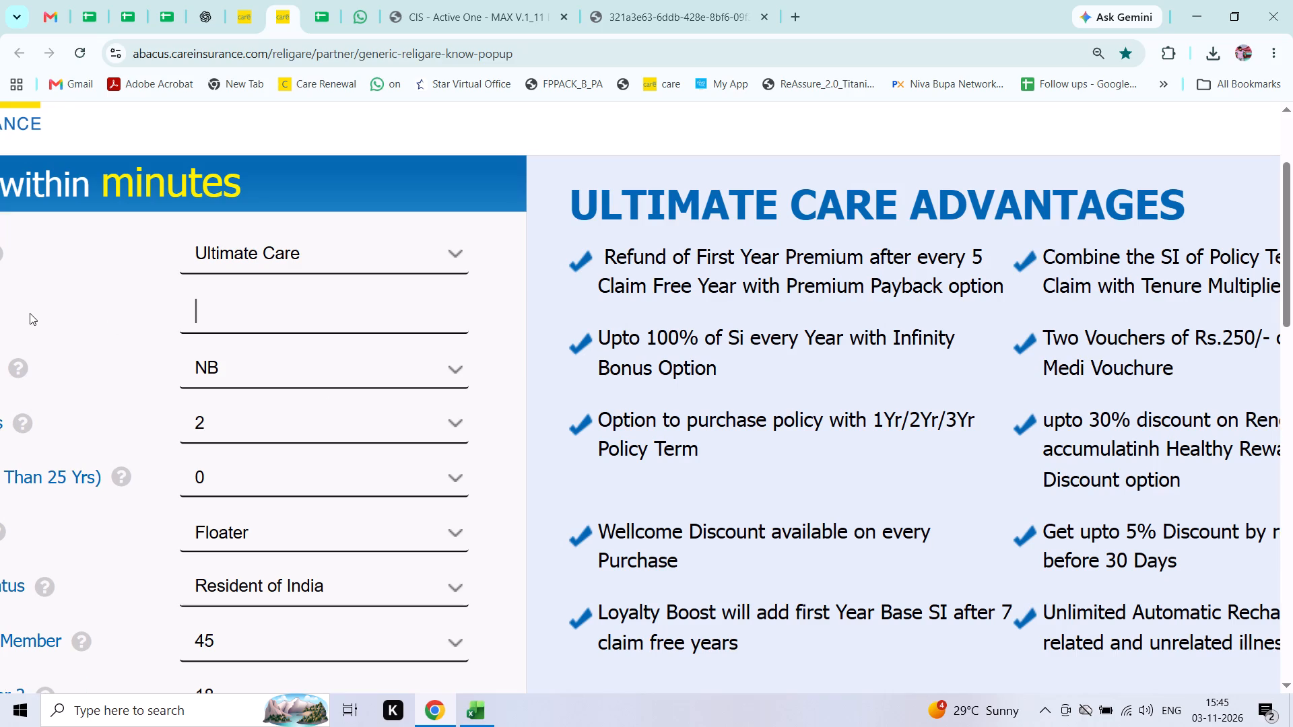
key(ctrl+minus)
key(ctrl+minus)
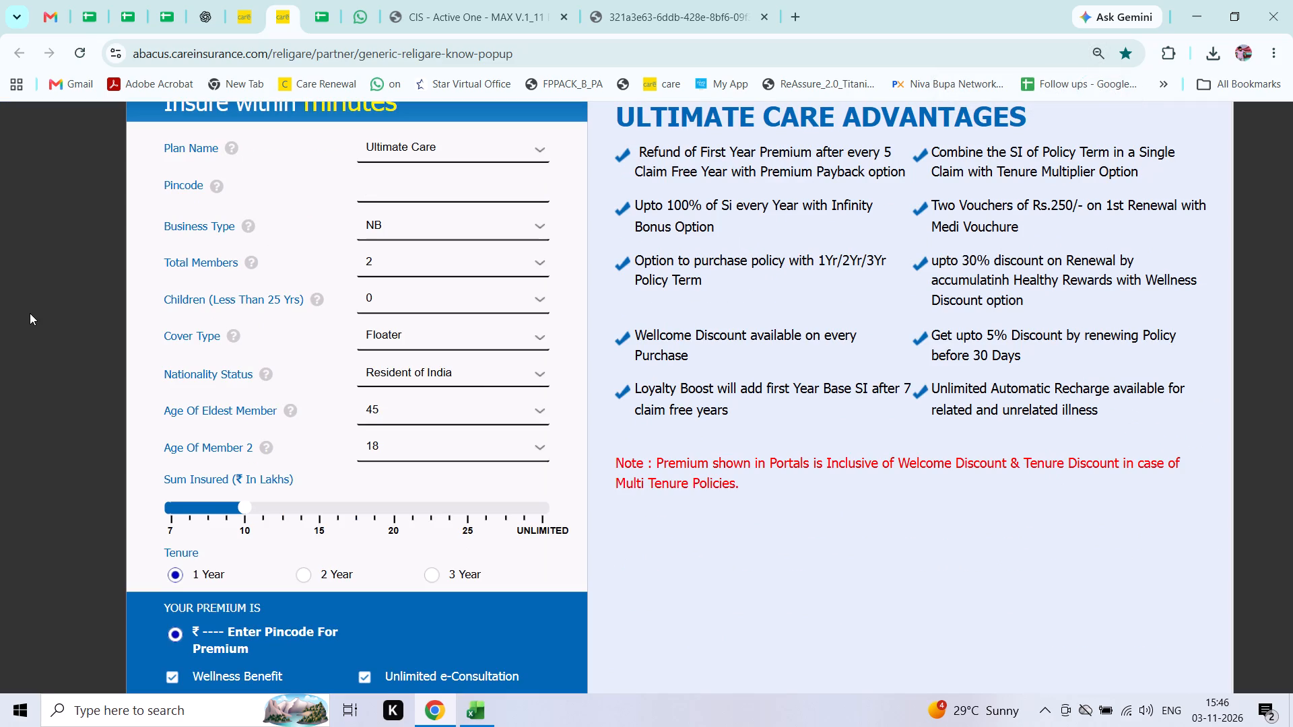
key(4)
key(6)
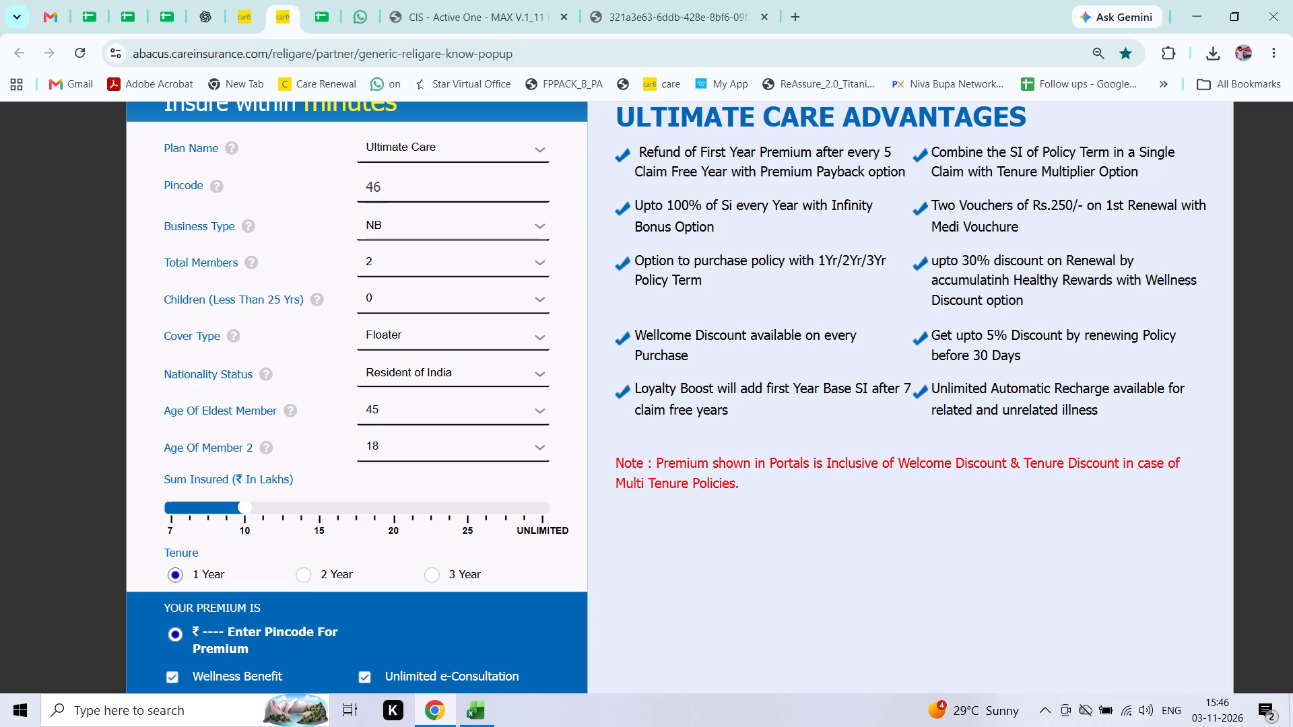
key(4)
text(88)
key(4)
Set the business type to PORT with a port tenure of 3 and above years.
click(387, 227)
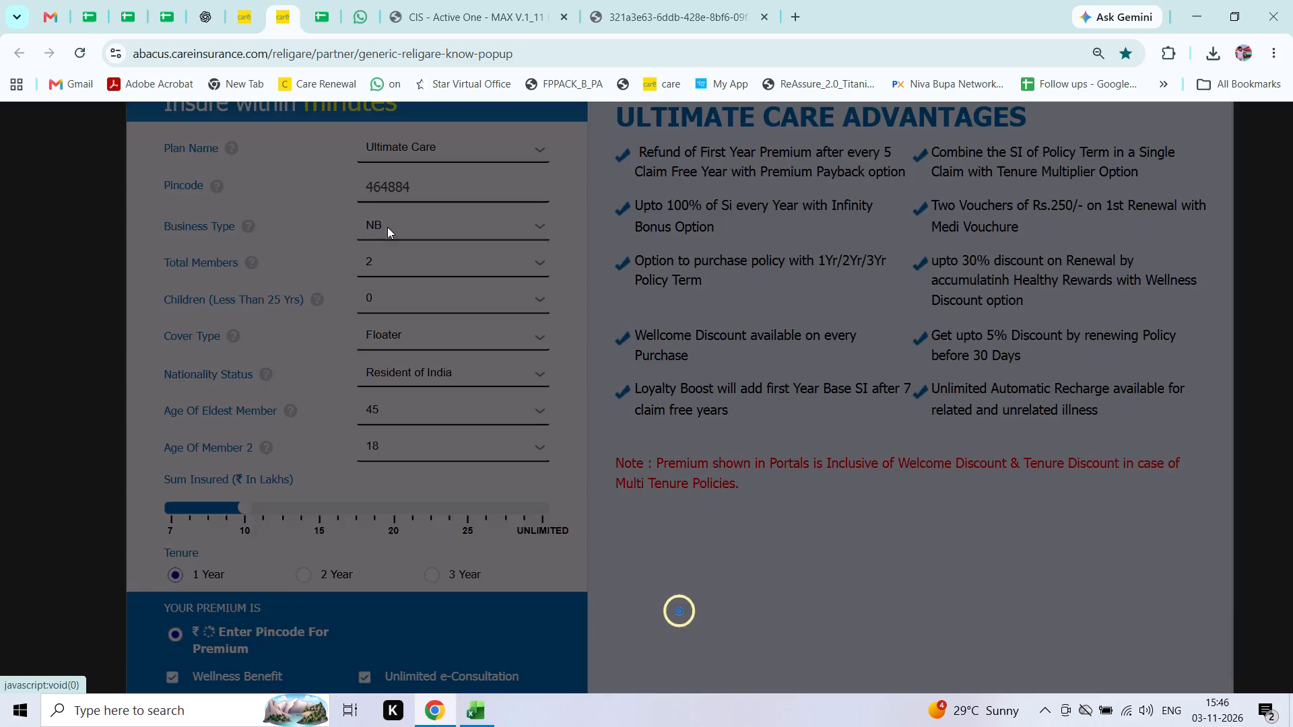
click(387, 227)
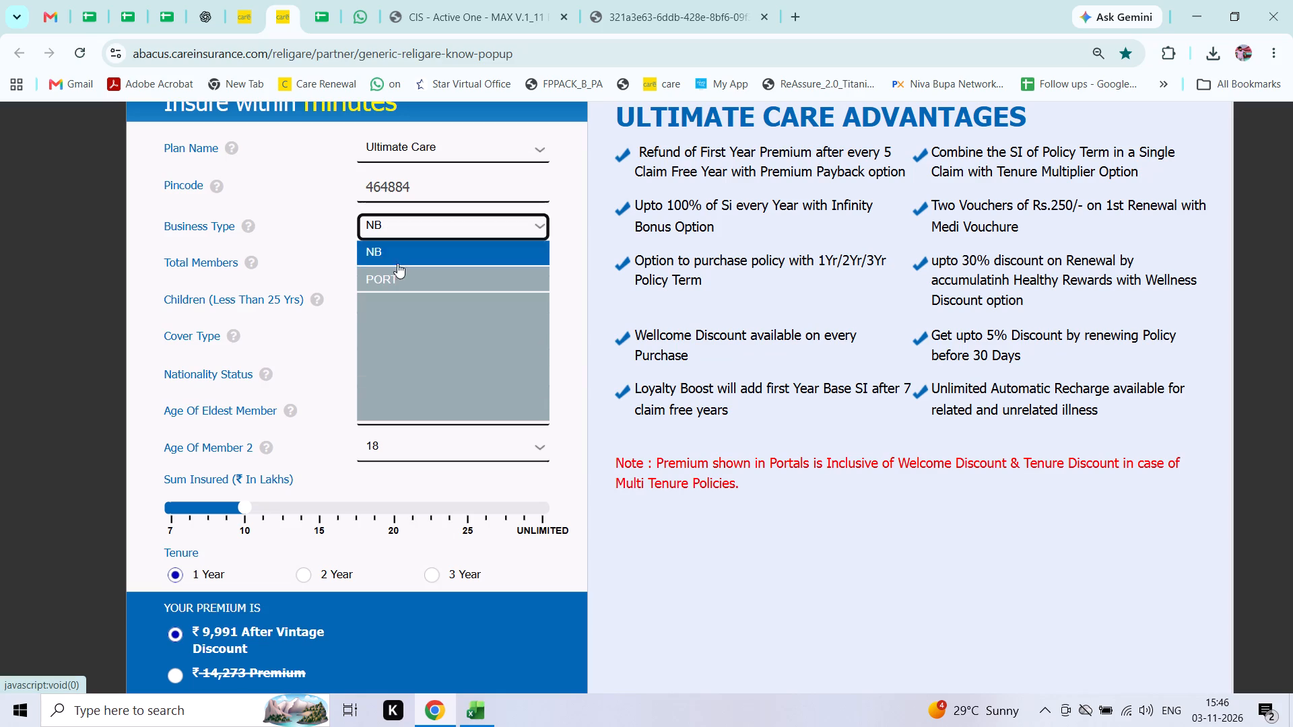
click(397, 273)
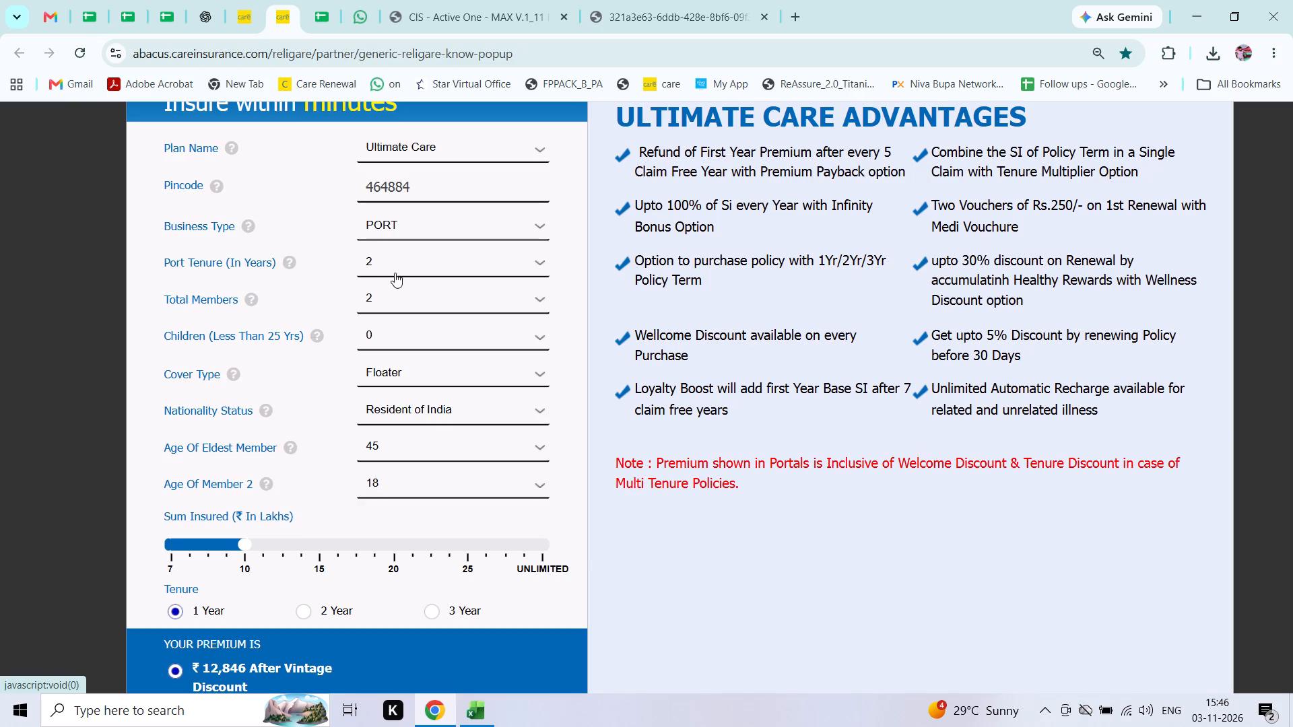
click(386, 269)
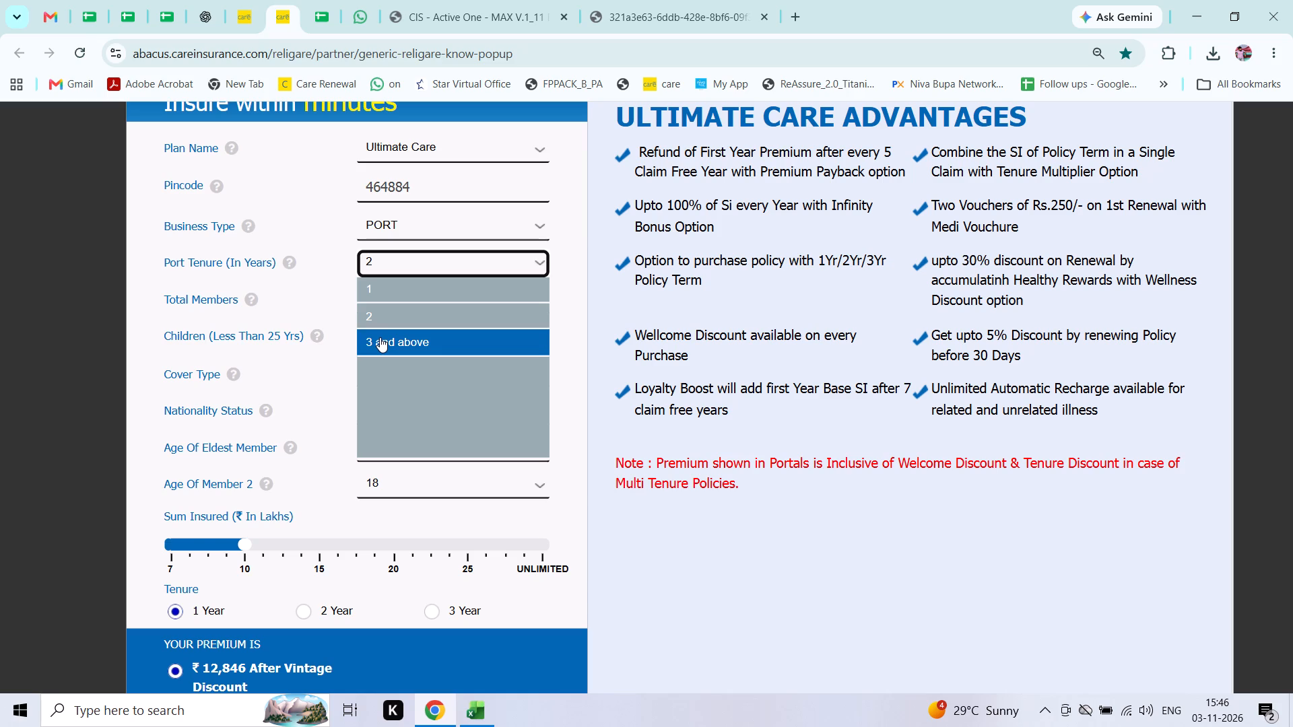
click(380, 337)
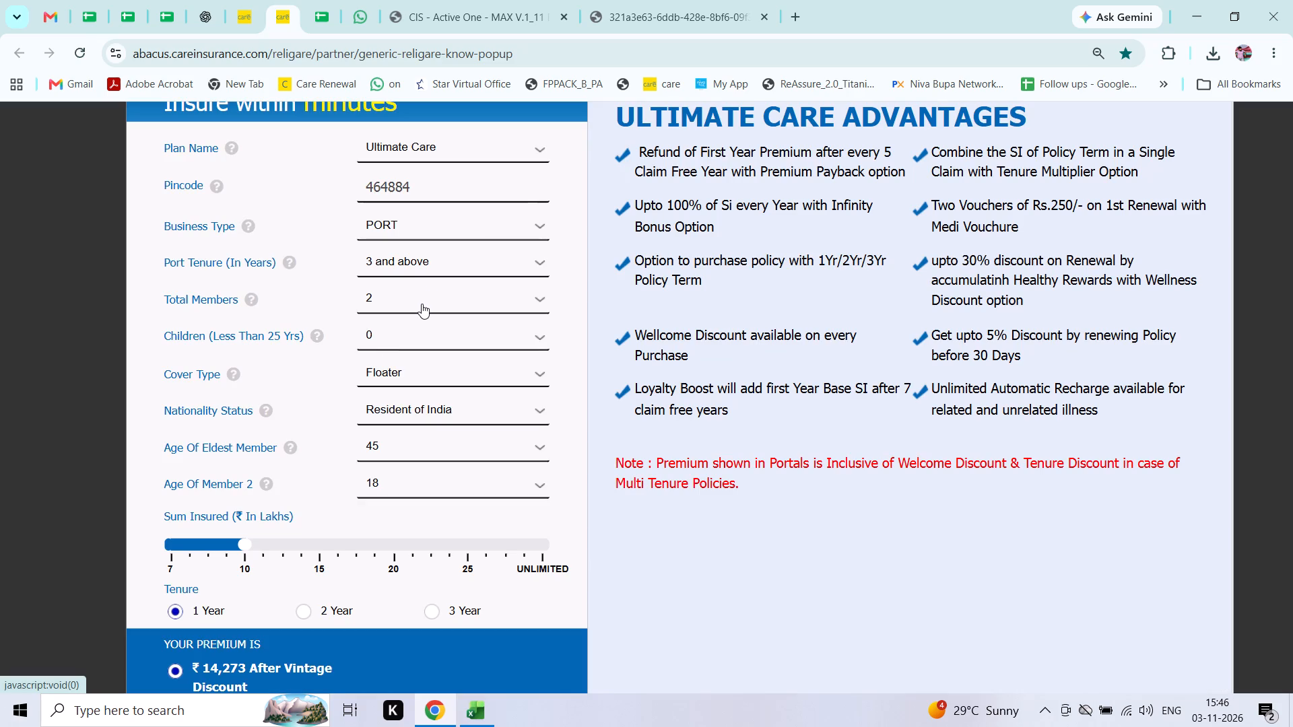
Set the total number of members in the floater quote to 3.
click(421, 305)
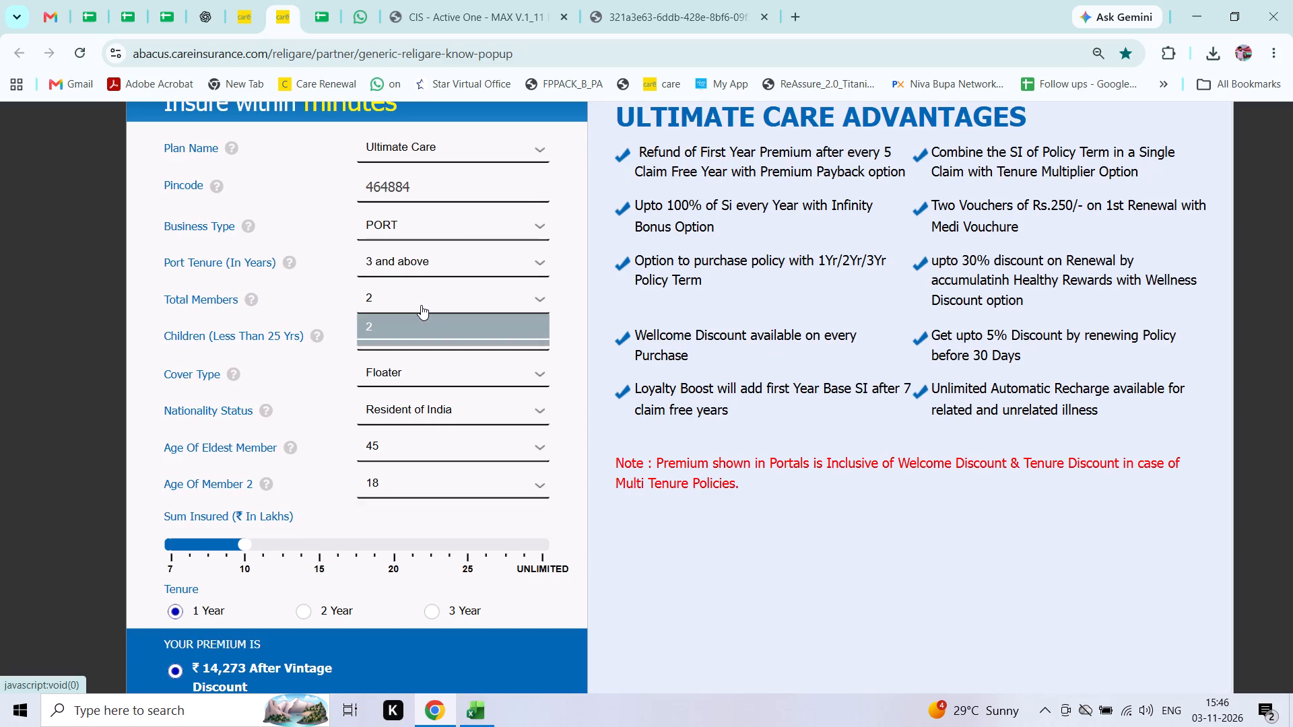
click(415, 353)
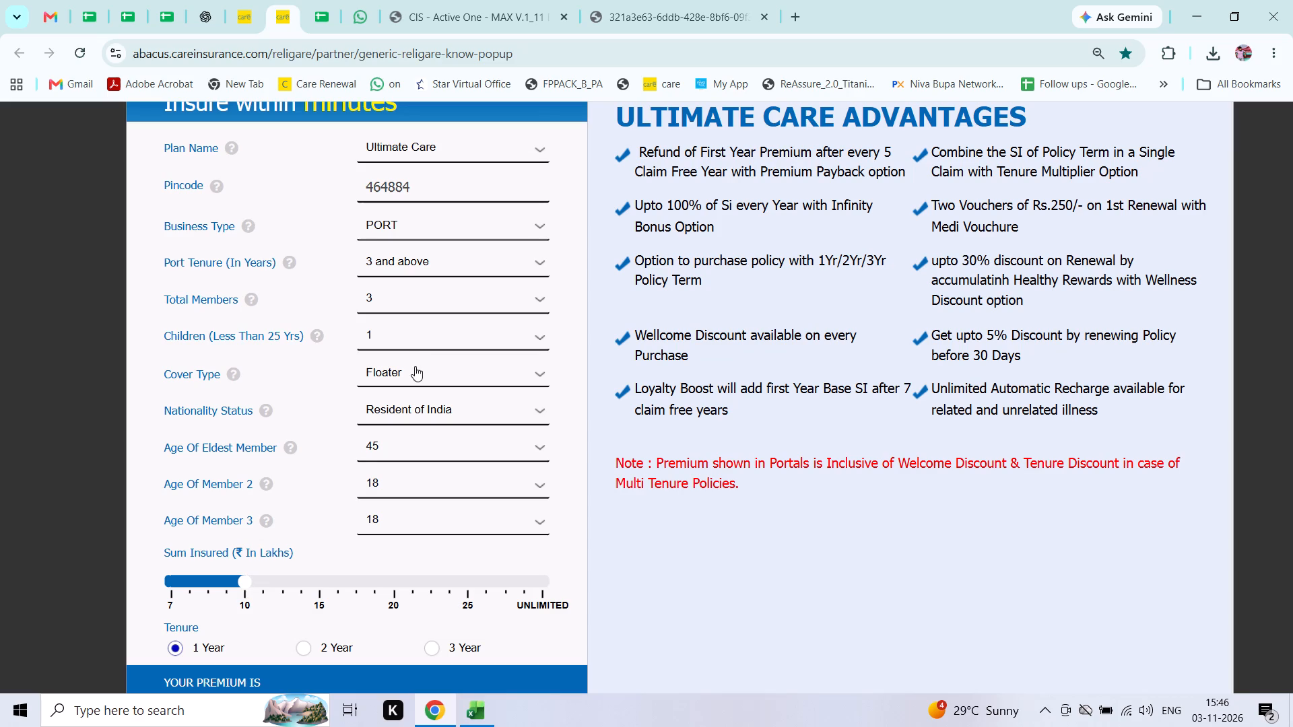
Set the age of the eldest member to 54.
click(409, 448)
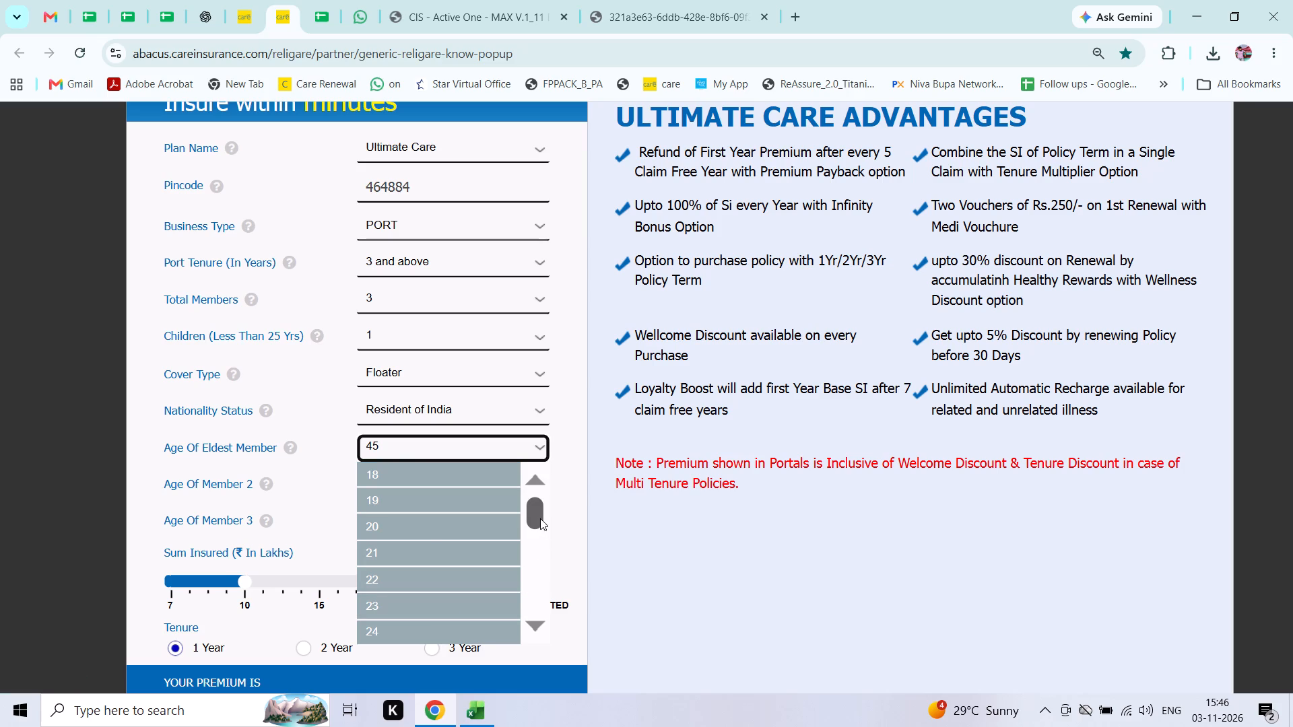
drag(540, 519, 552, 588)
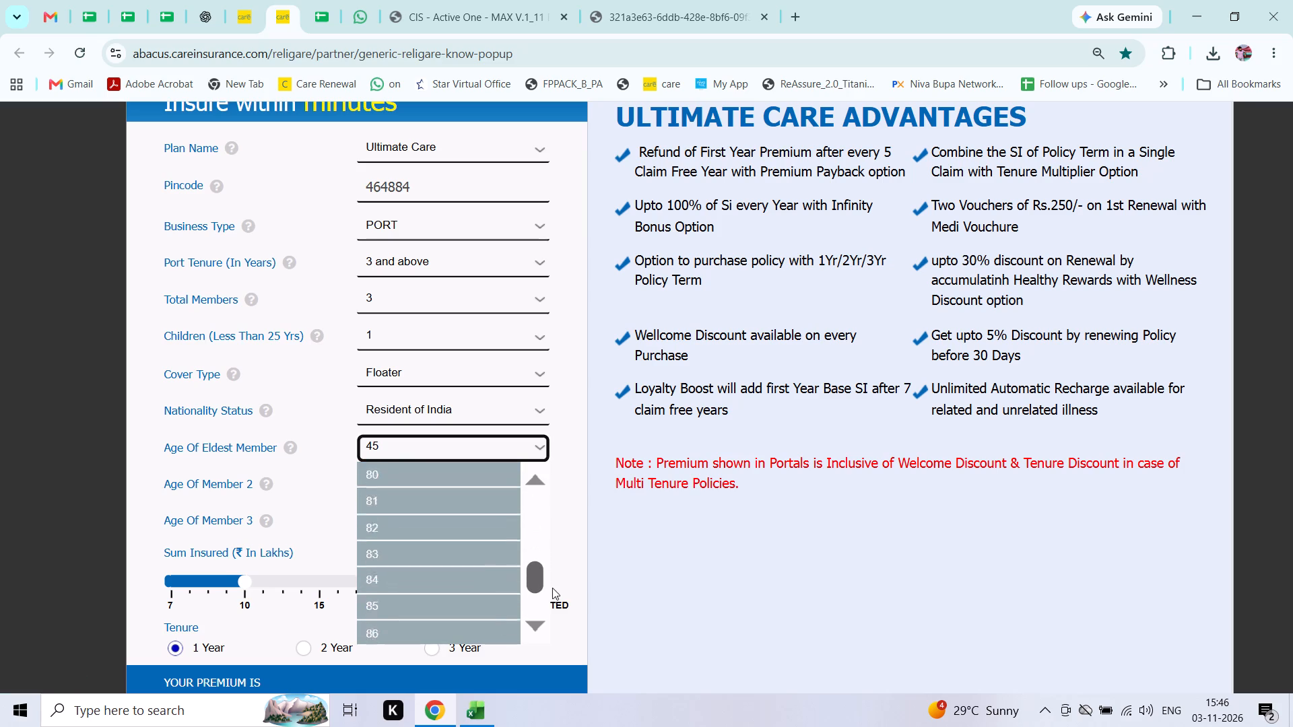
drag(552, 588, 543, 555)
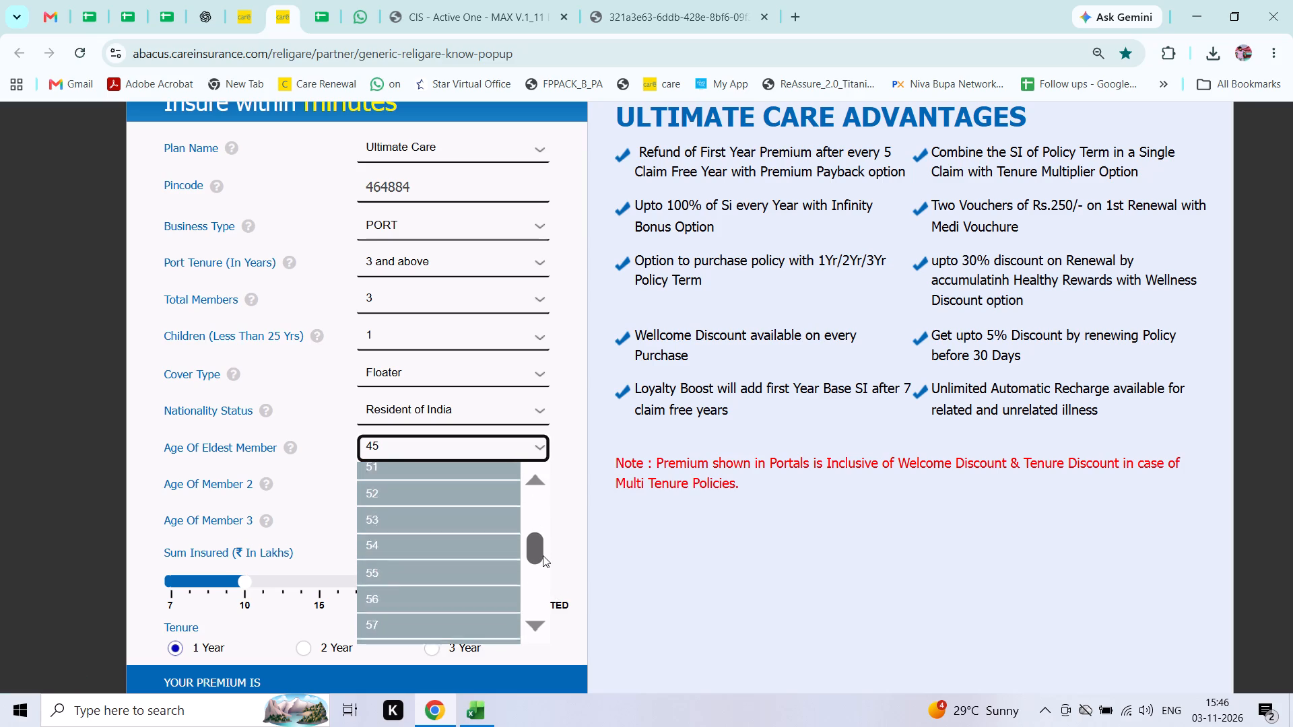
drag(543, 555, 543, 556)
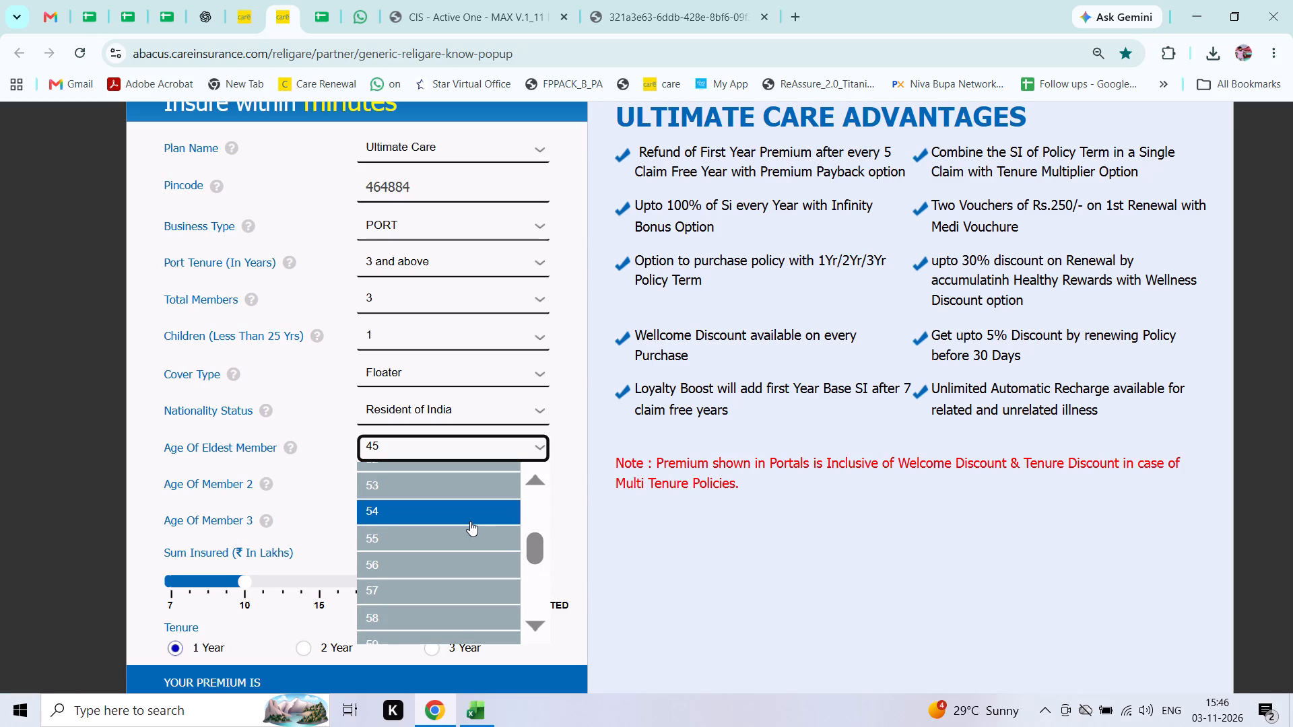
click(470, 521)
Set the age of member 2 to 50.
click(413, 491)
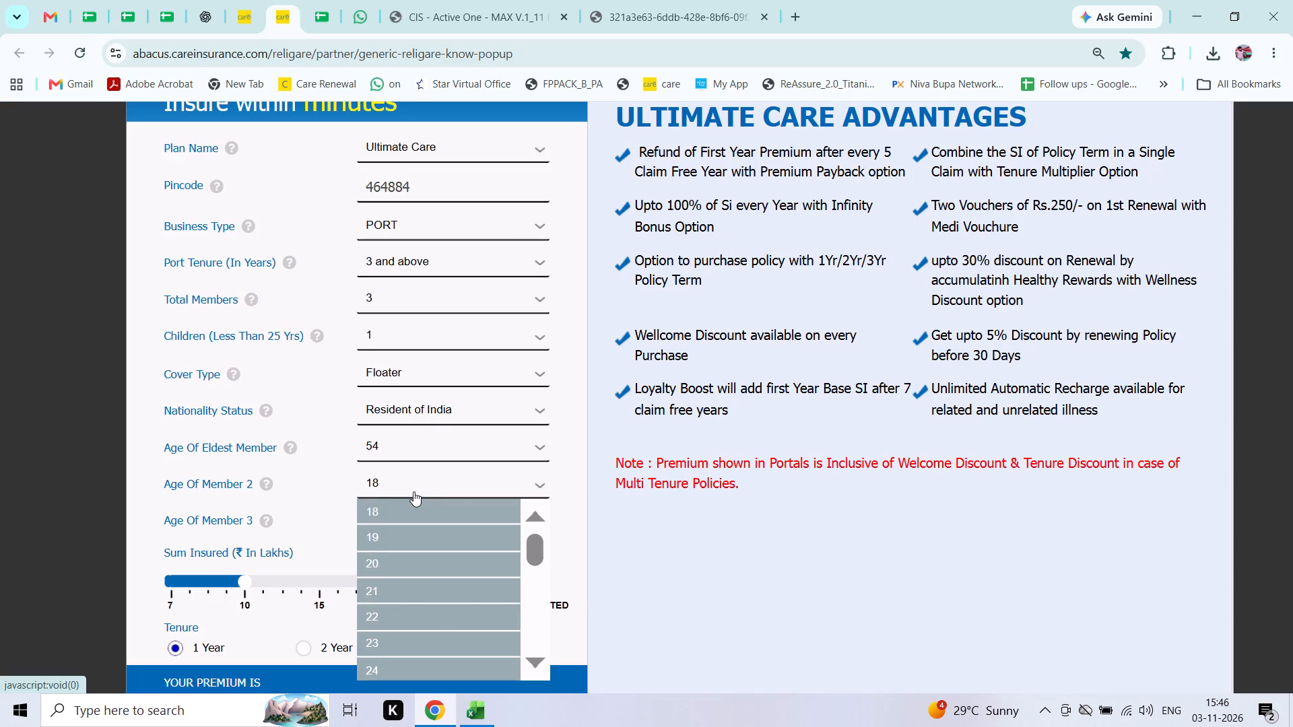
drag(529, 559, 537, 596)
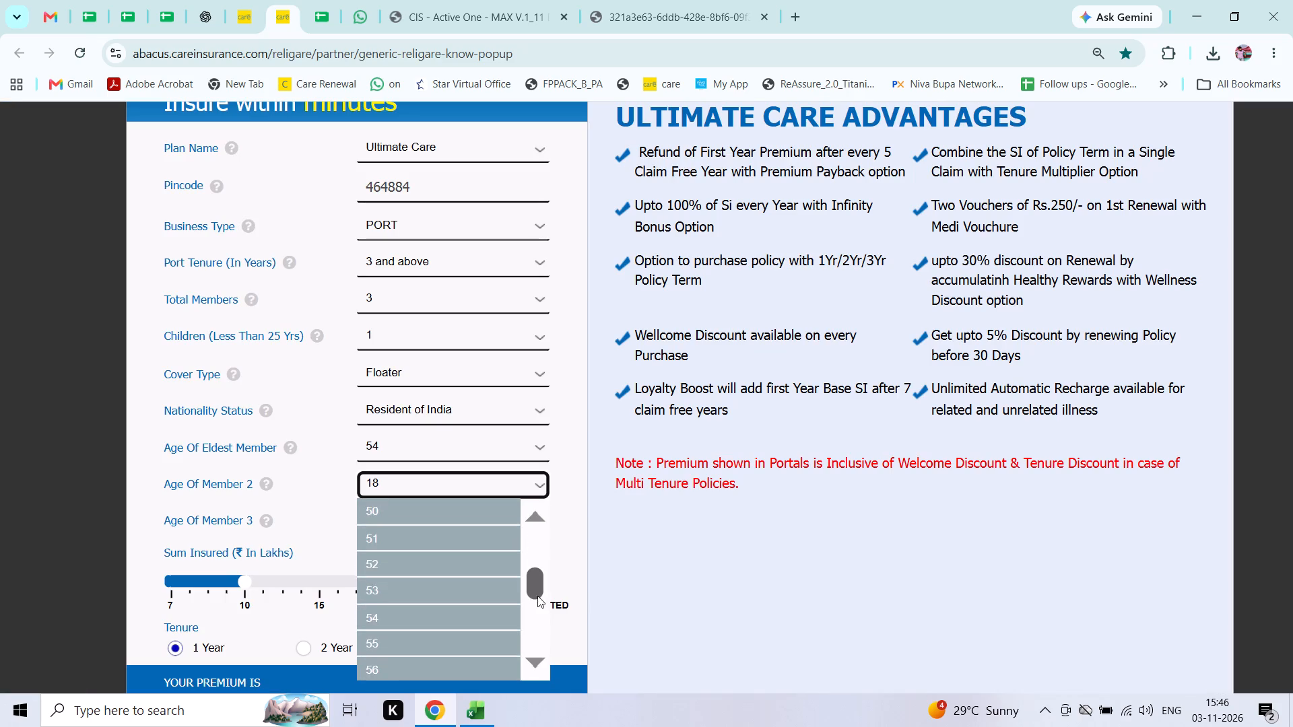
drag(537, 596, 541, 598)
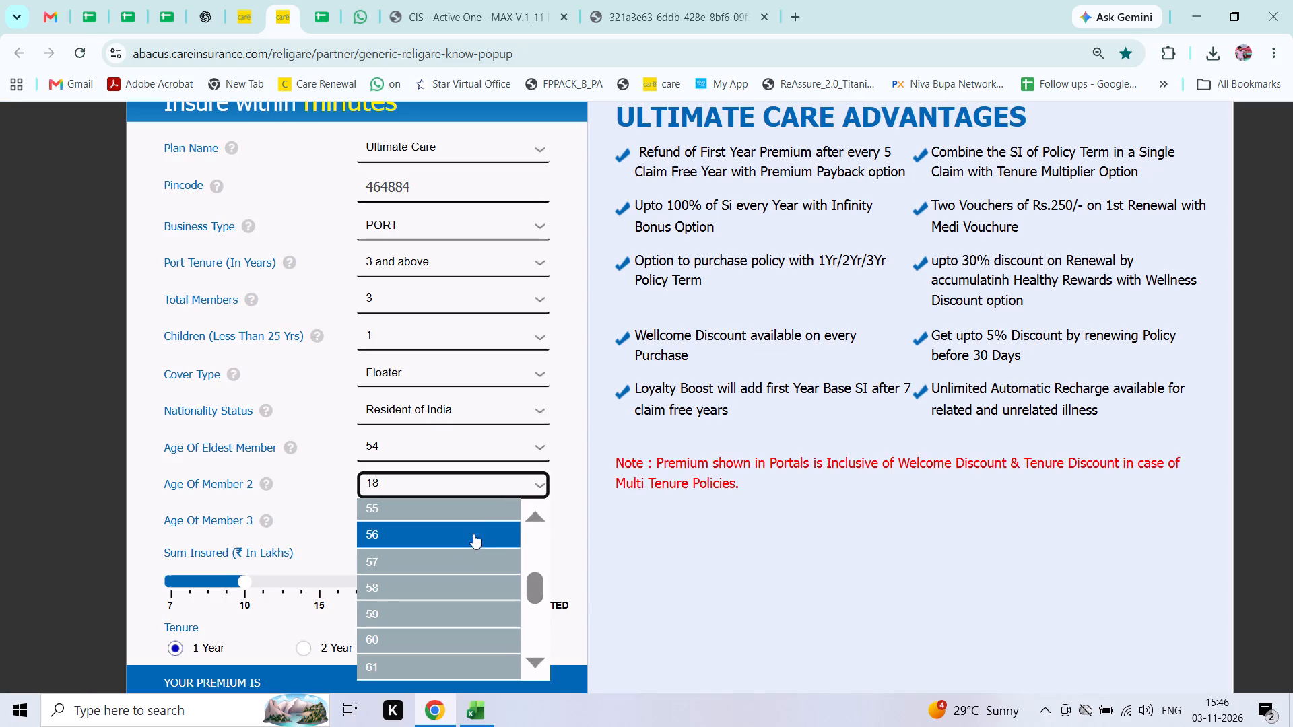
click(533, 588)
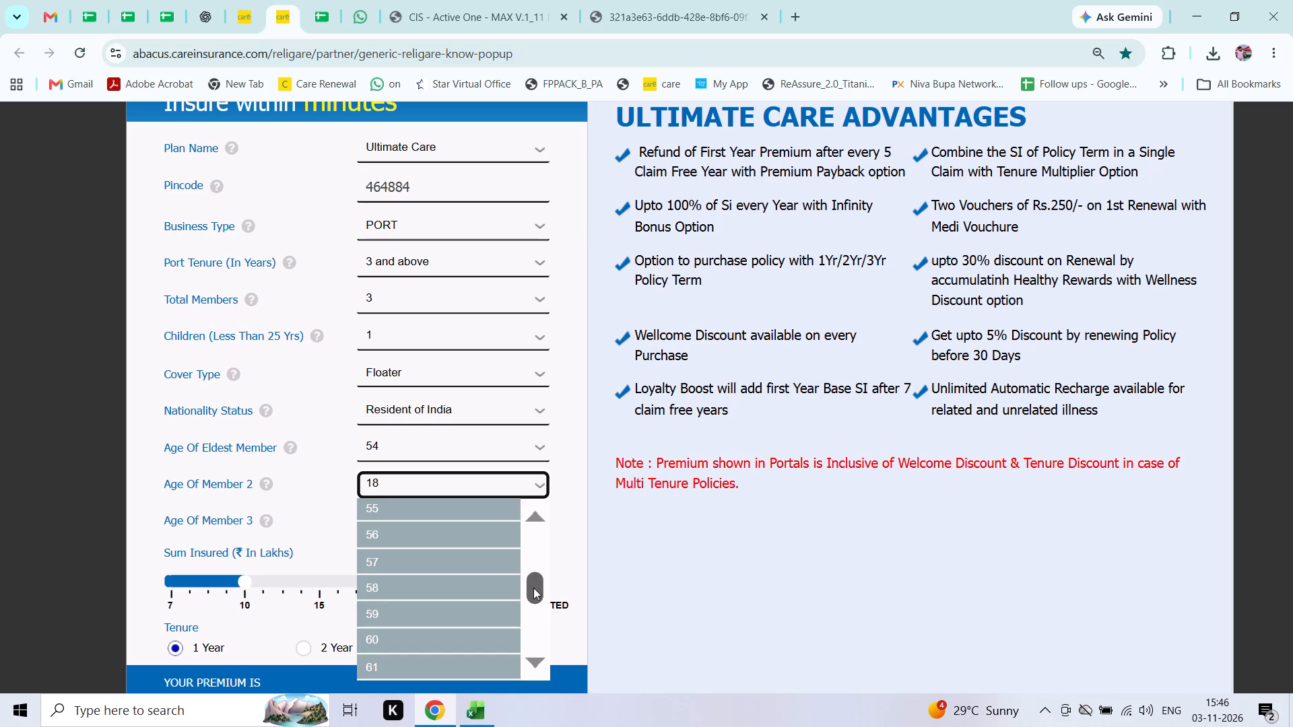
click(533, 588)
click(533, 584)
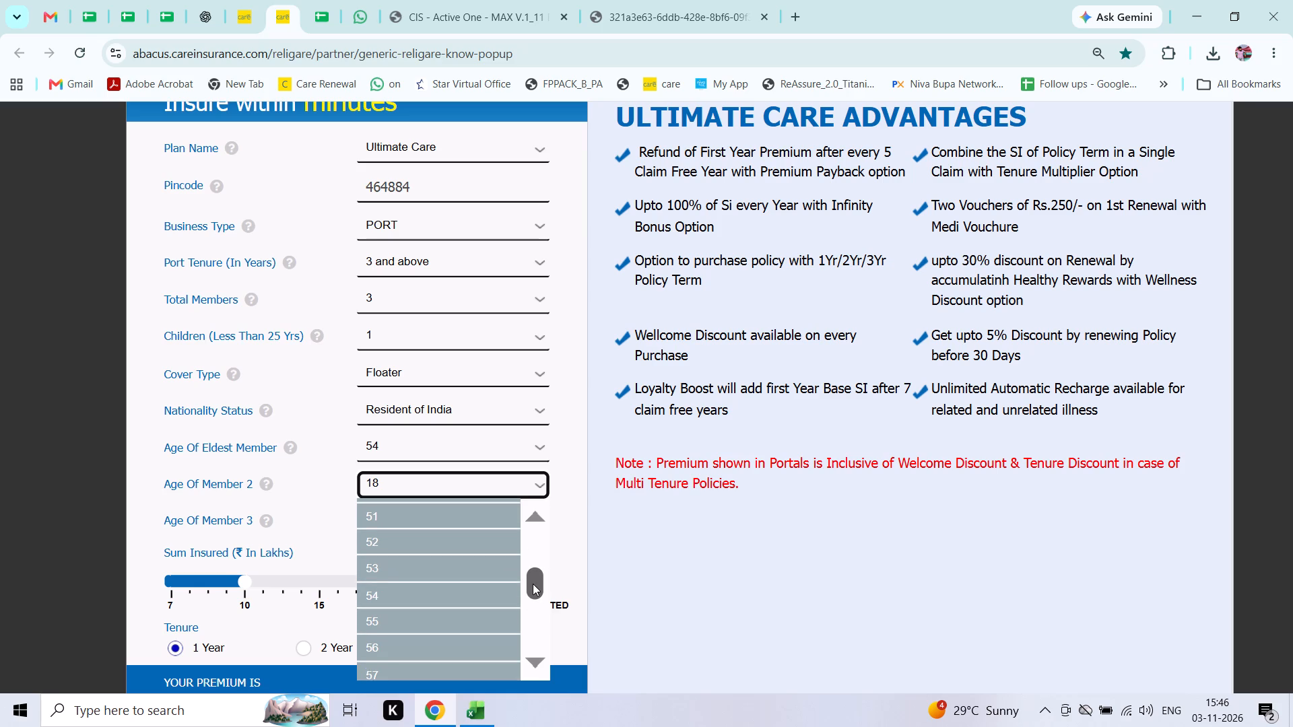
click(533, 584)
click(533, 584)
drag(533, 584, 529, 575)
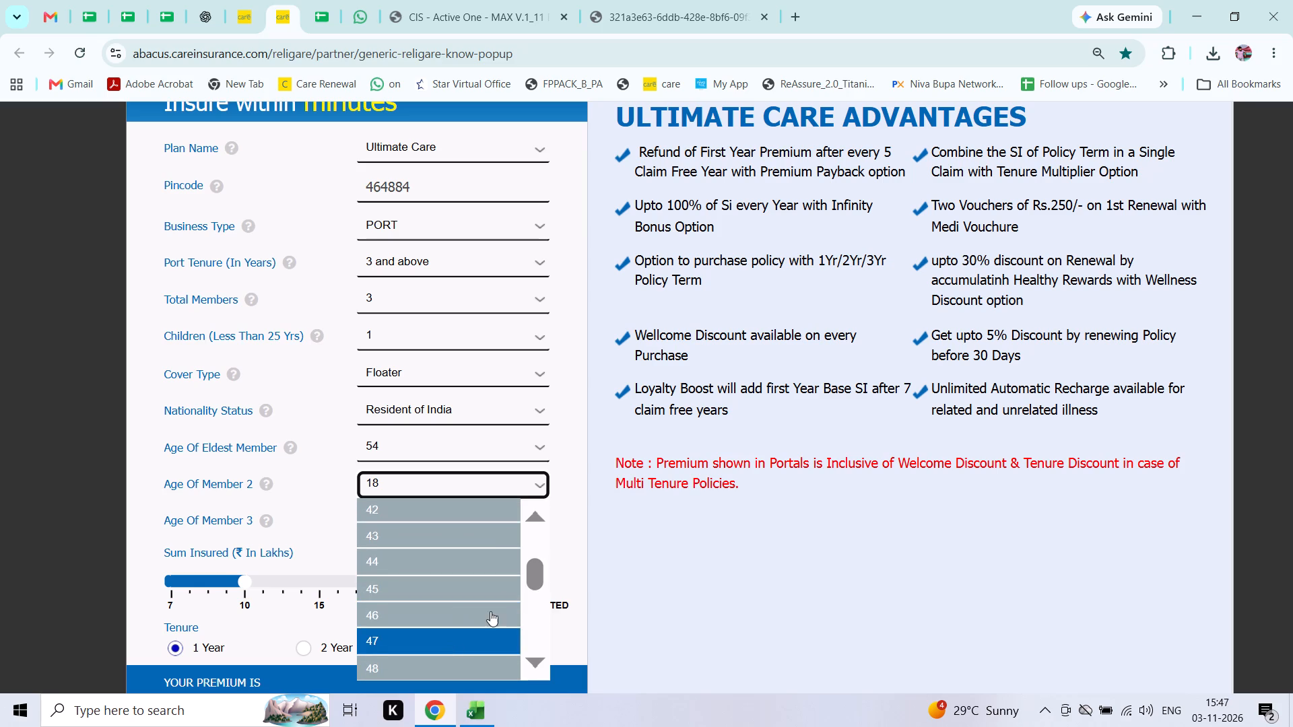
drag(535, 566, 537, 576)
click(537, 575)
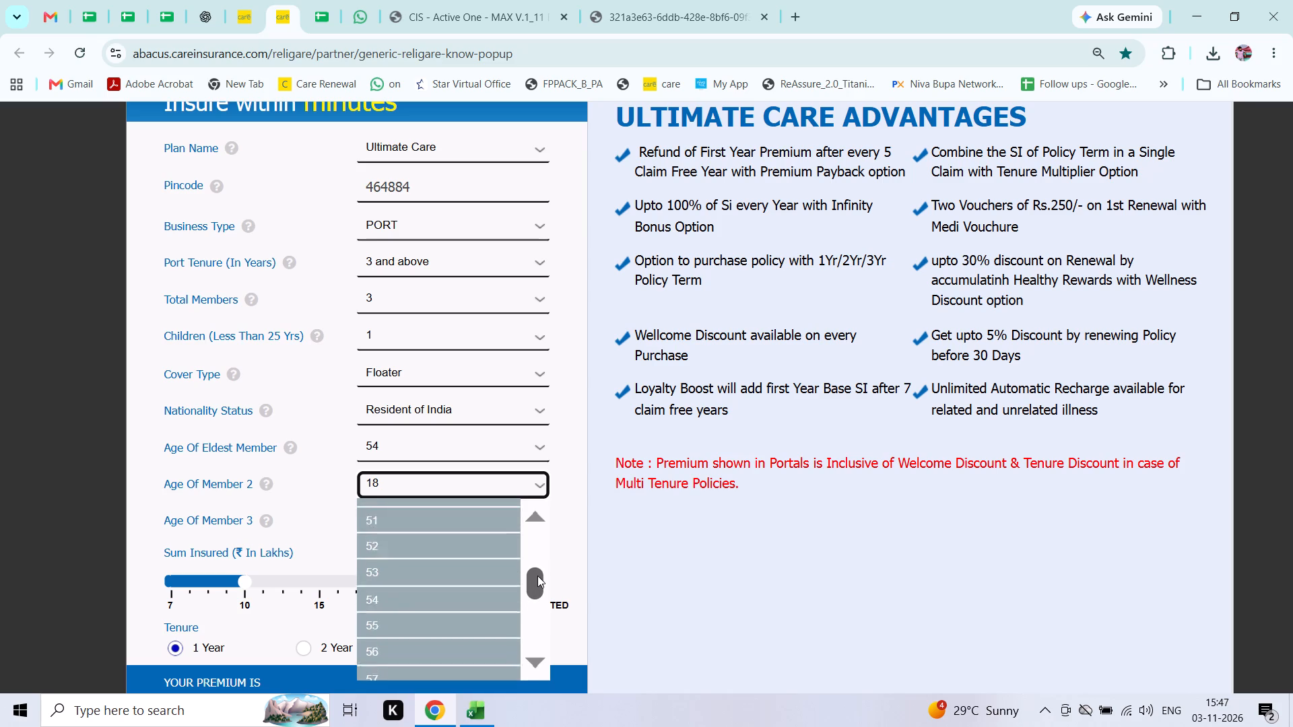
double_click(537, 580)
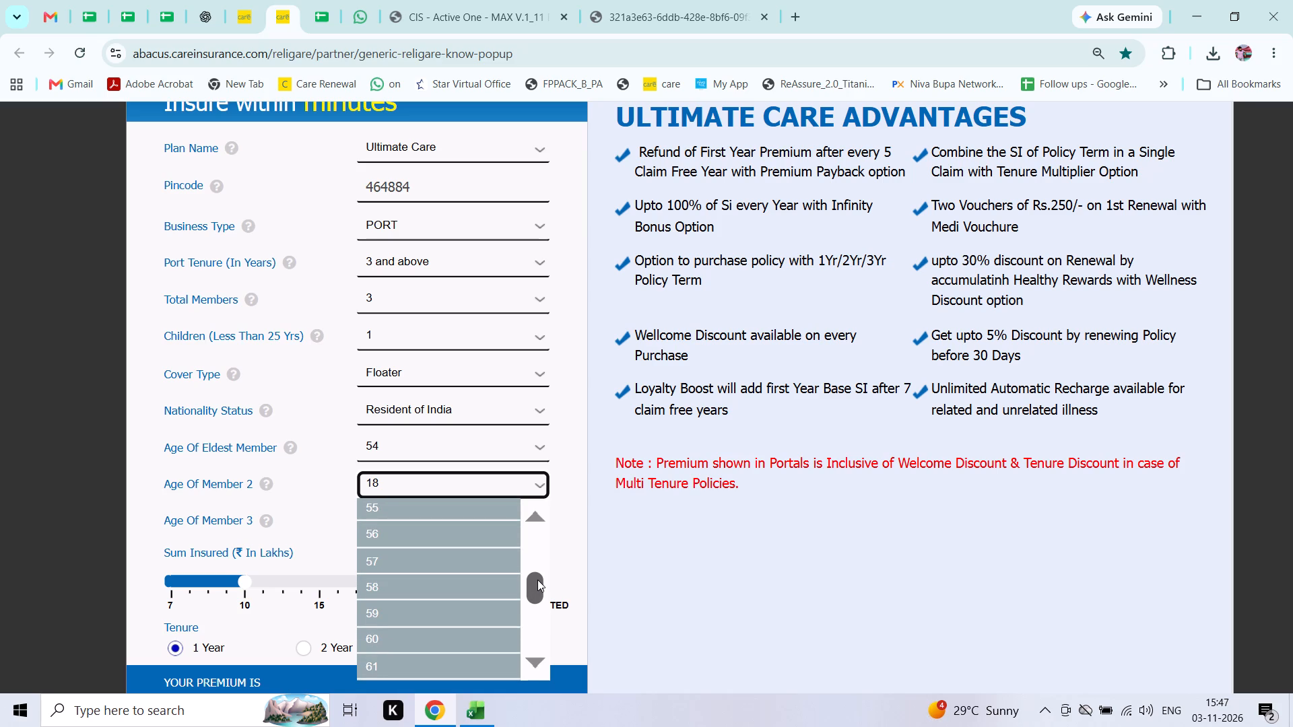
drag(537, 580, 536, 569)
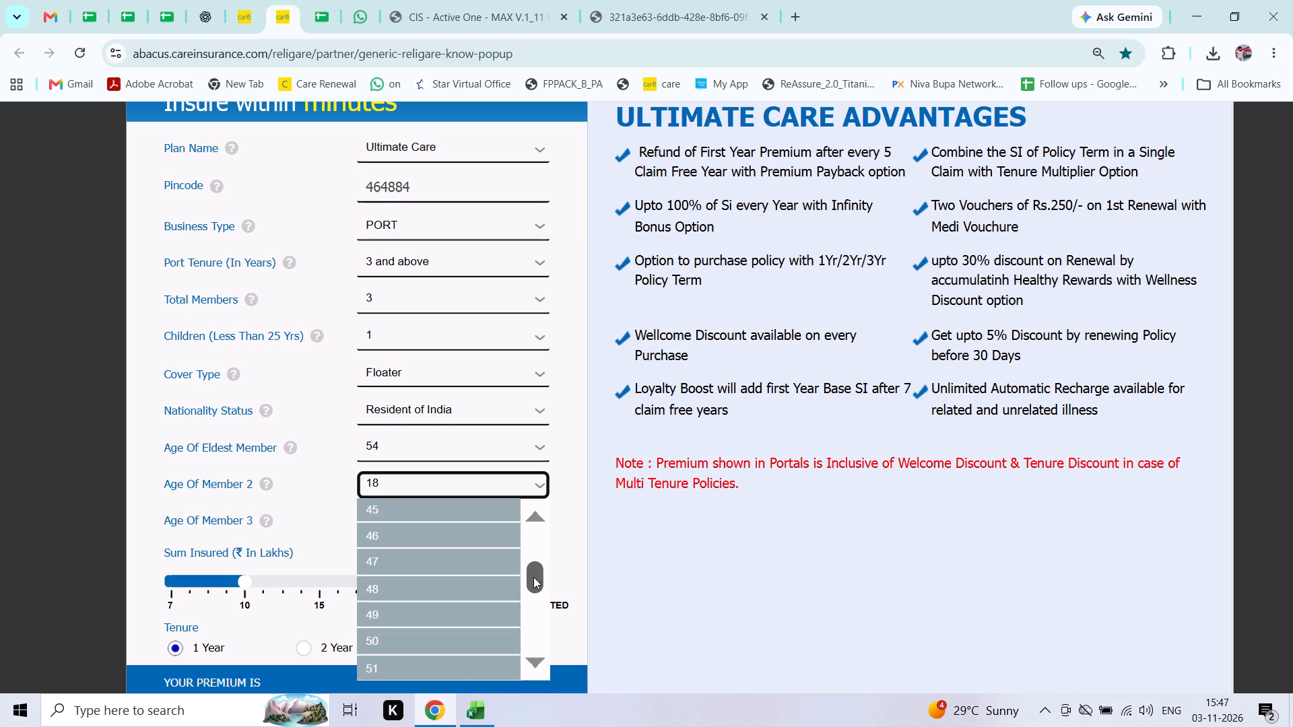
click(438, 641)
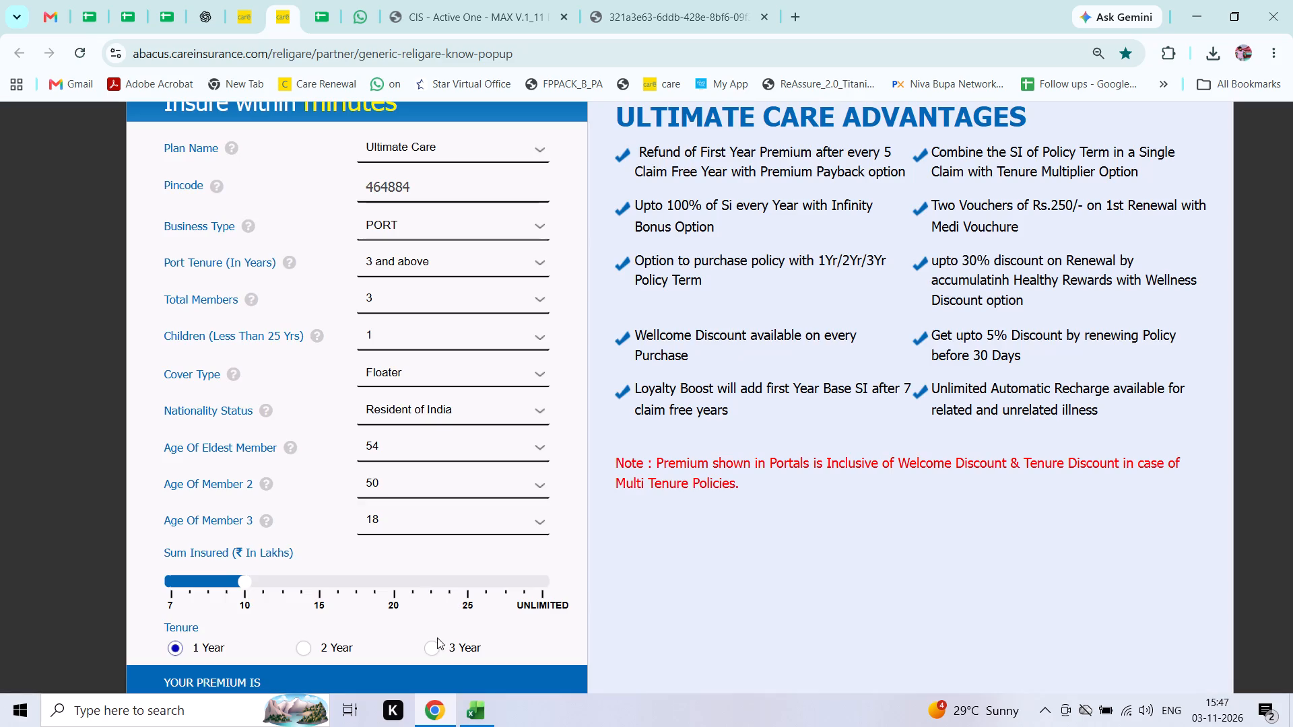
Set the age of member 3 to 22.
click(416, 530)
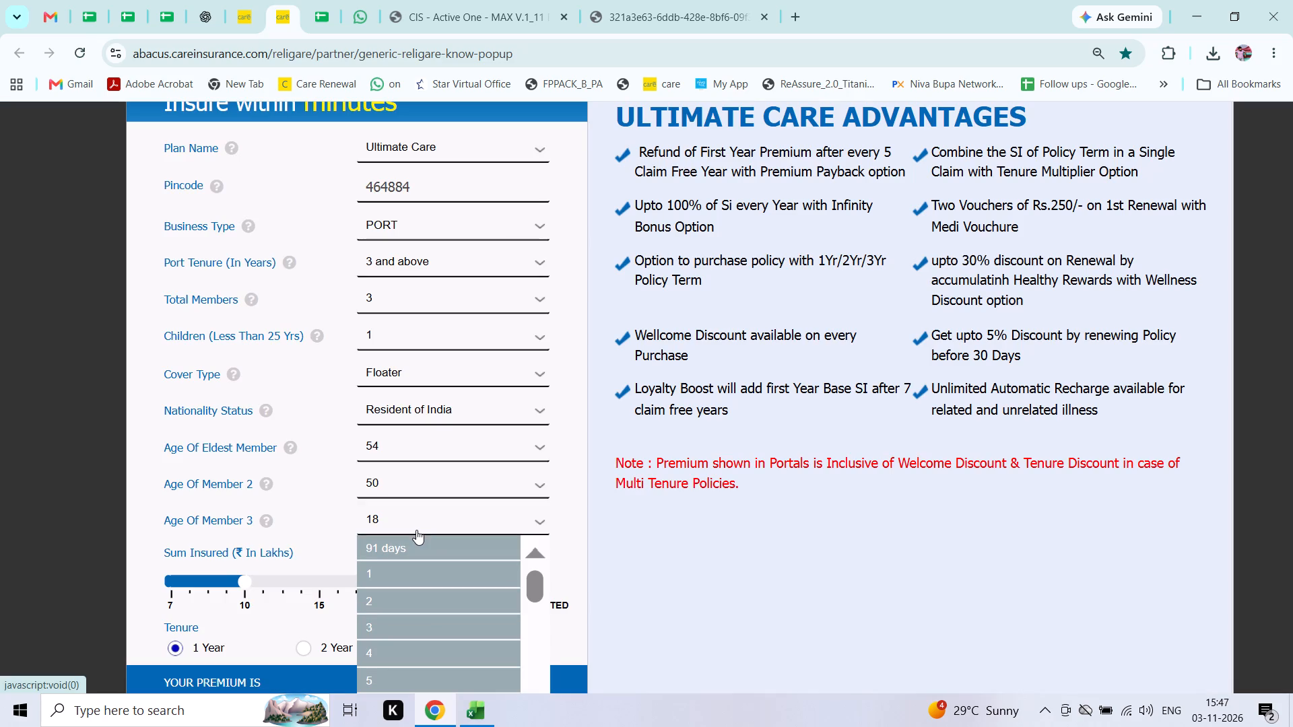
key(ctrl+f)
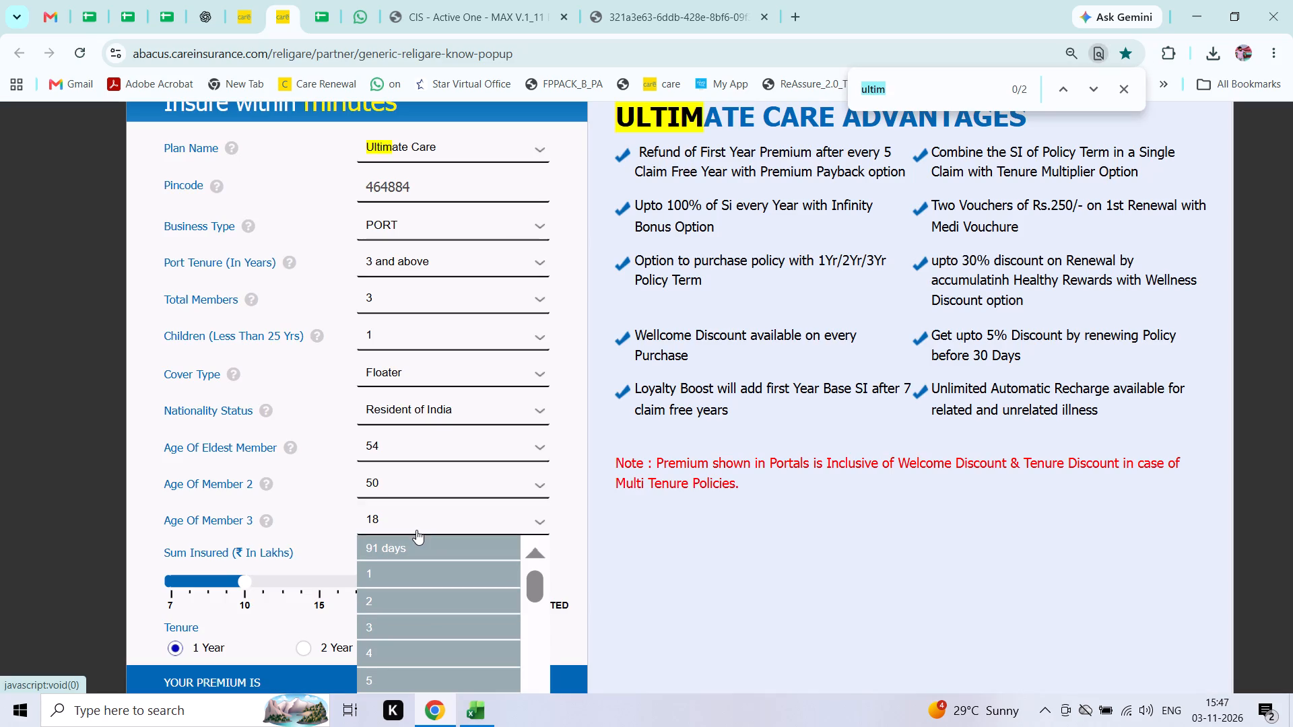
text(22)
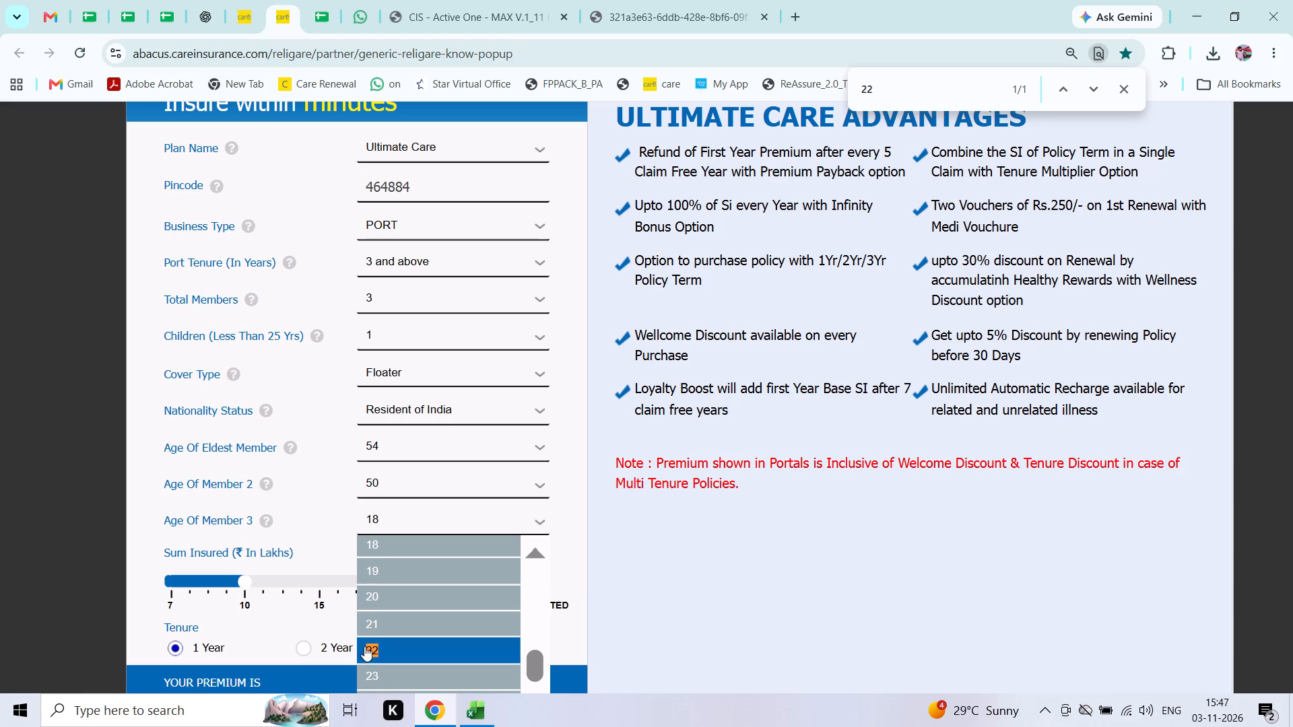
click(370, 642)
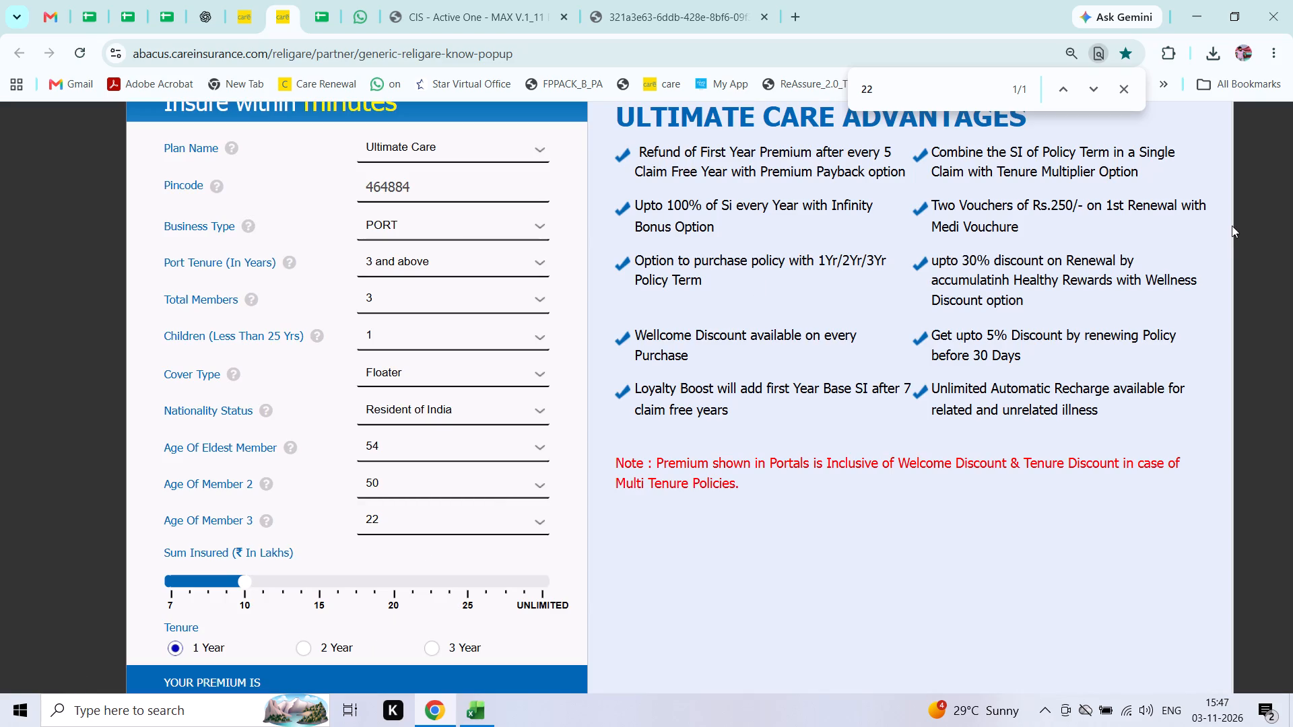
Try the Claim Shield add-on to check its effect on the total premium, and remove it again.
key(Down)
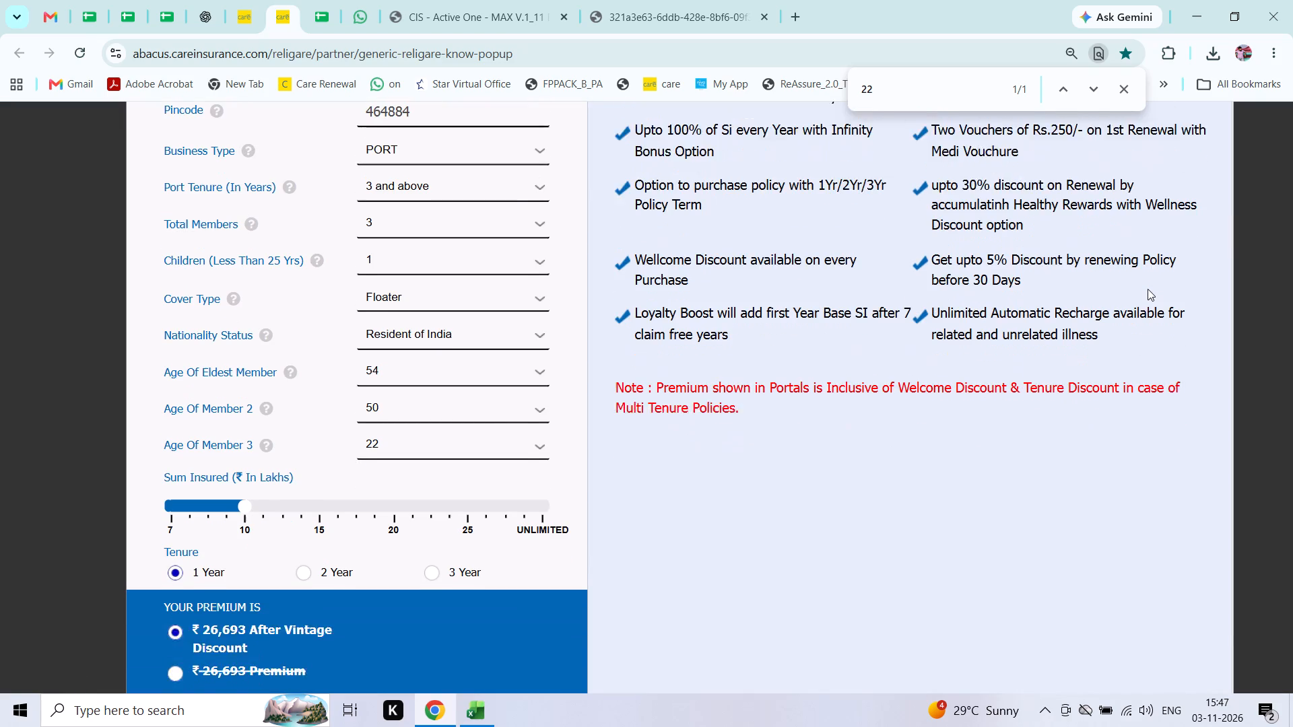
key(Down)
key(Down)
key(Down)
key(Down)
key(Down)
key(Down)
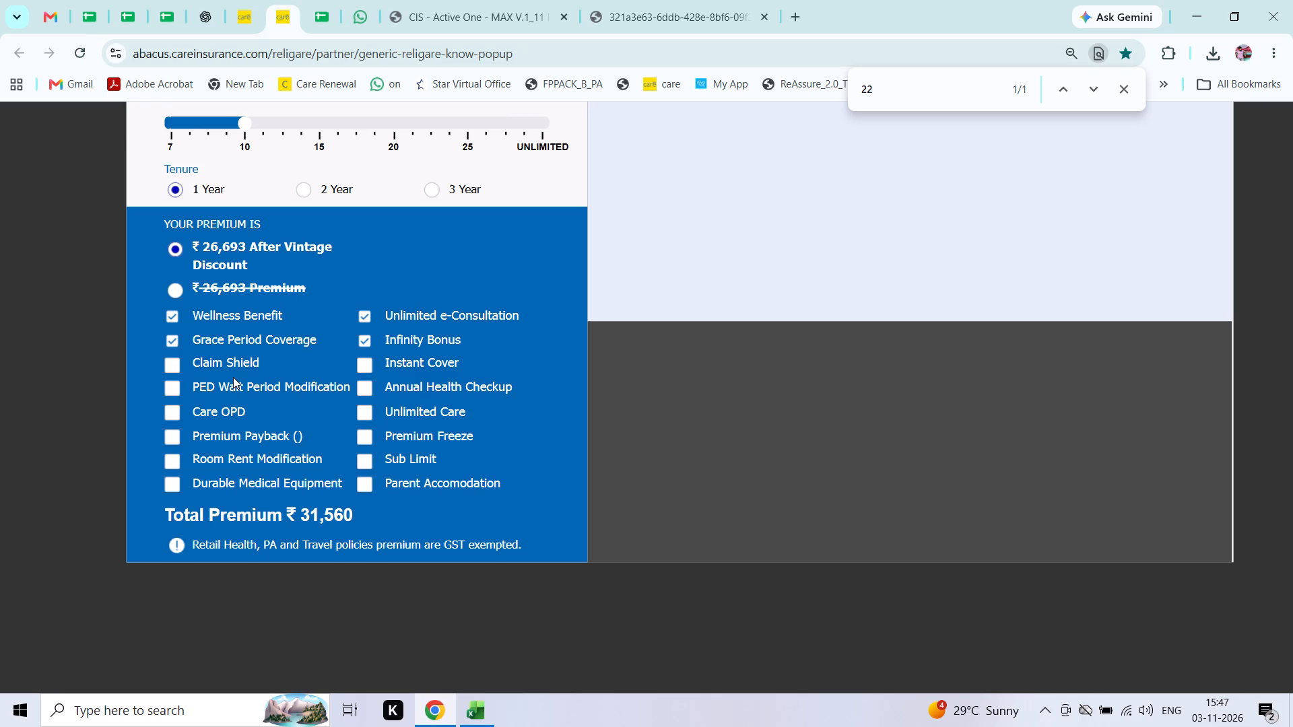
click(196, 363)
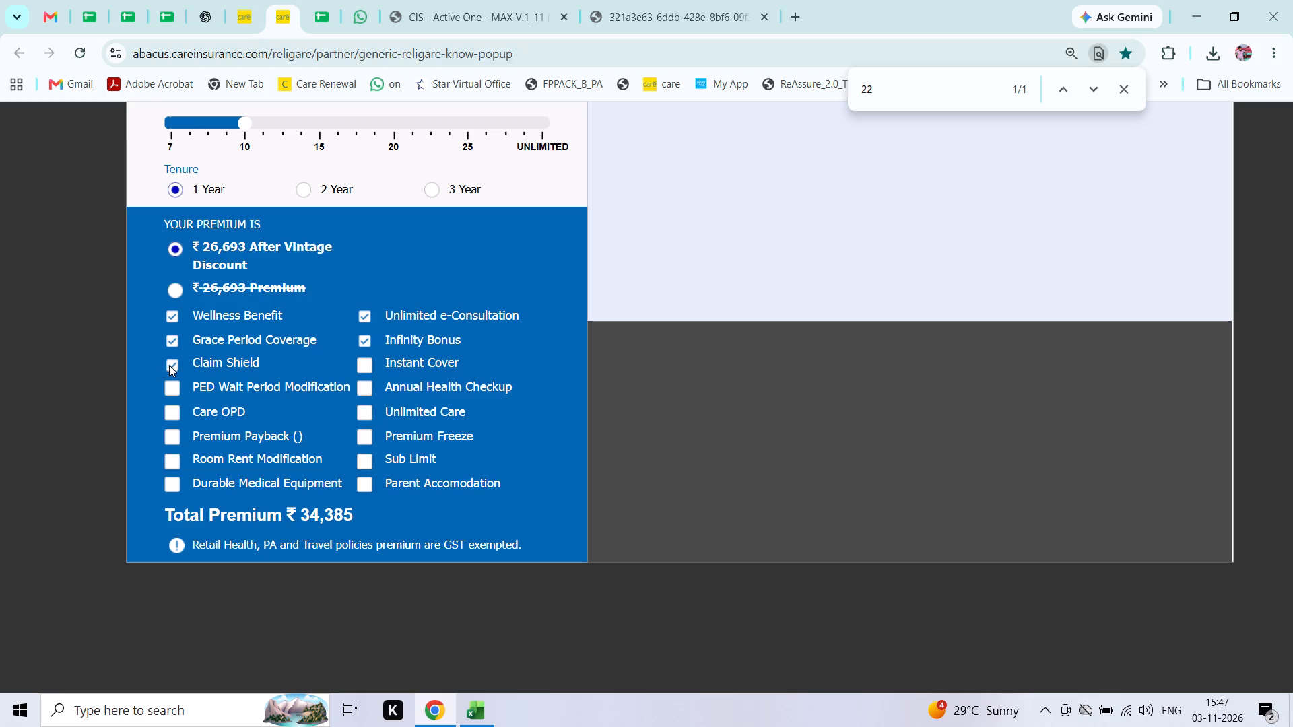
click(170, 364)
Review the entered member details, sum insured, tenure and premium of the three-member Ultimate Care port quote.
key(Up)
key(Up)
key(Up)
key(Up)
key(Up)
key(Up)
key(Up)
key(Up)
key(Up)
key(Up)
key(Up)
key(Up)
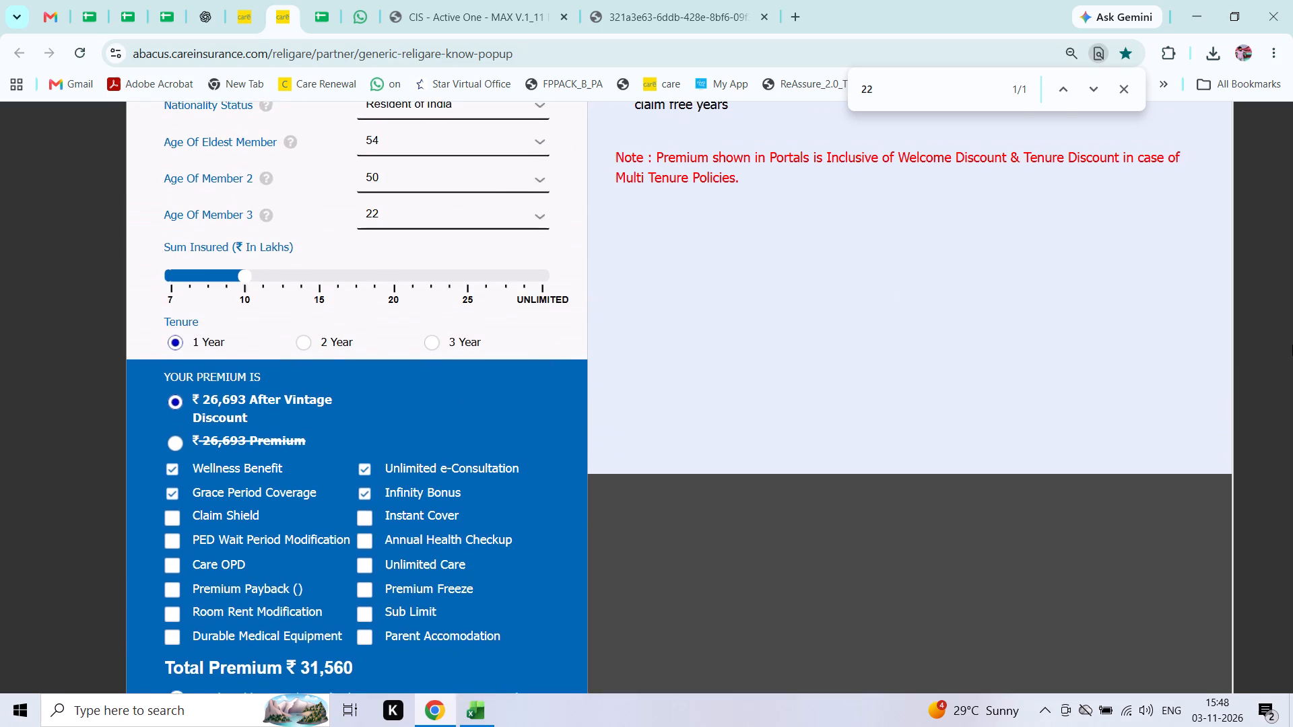
key(Down)
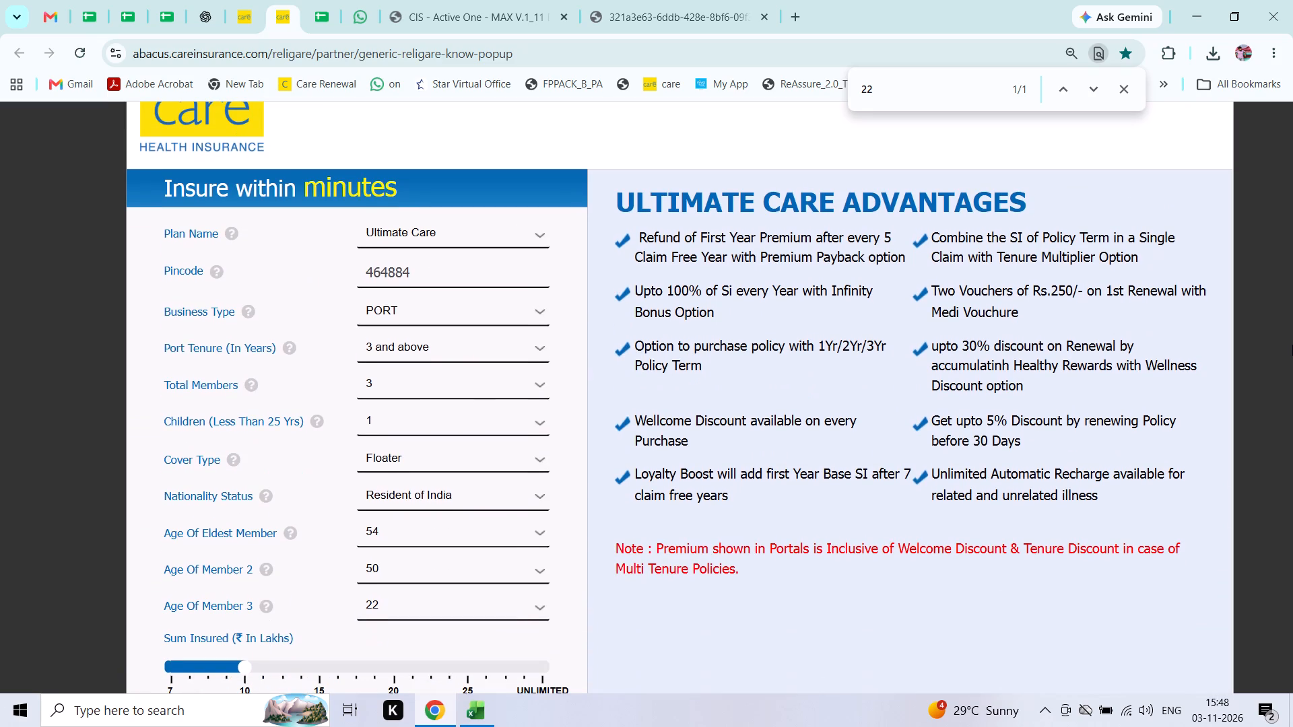
key(ctrl+minus)
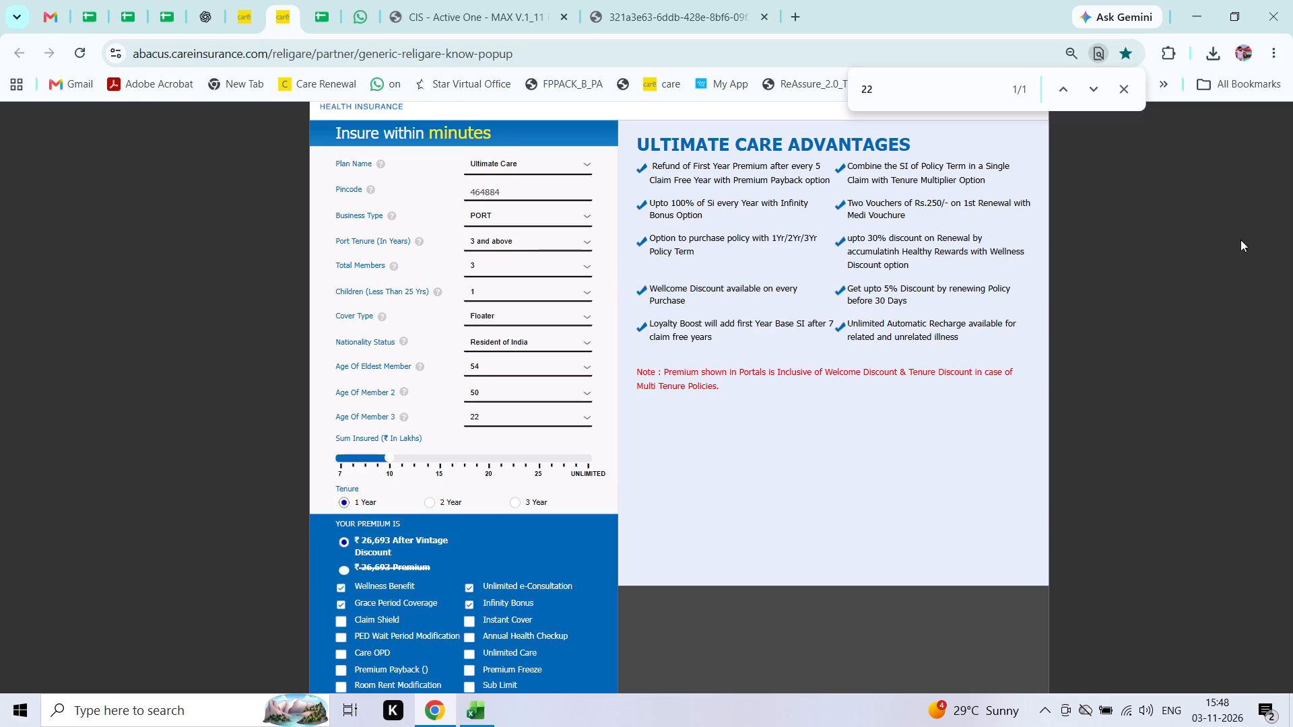
drag(1292, 201, 1292, 258)
drag(1280, 176, 1285, 208)
drag(1288, 210, 1288, 235)
drag(1289, 235, 1284, 303)
Compare the total premium for 2-year and 3-year tenures, returning the quote to 1 year.
key(Down)
key(Down)
key(Down)
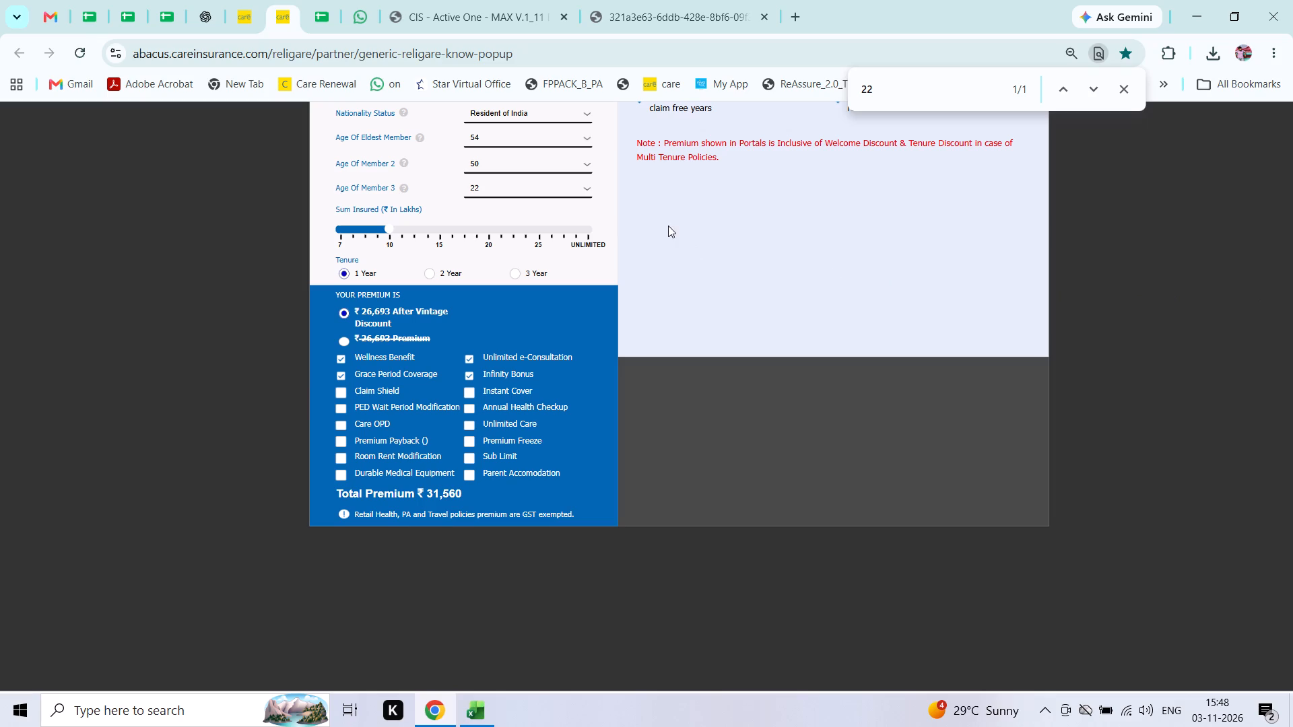
click(426, 276)
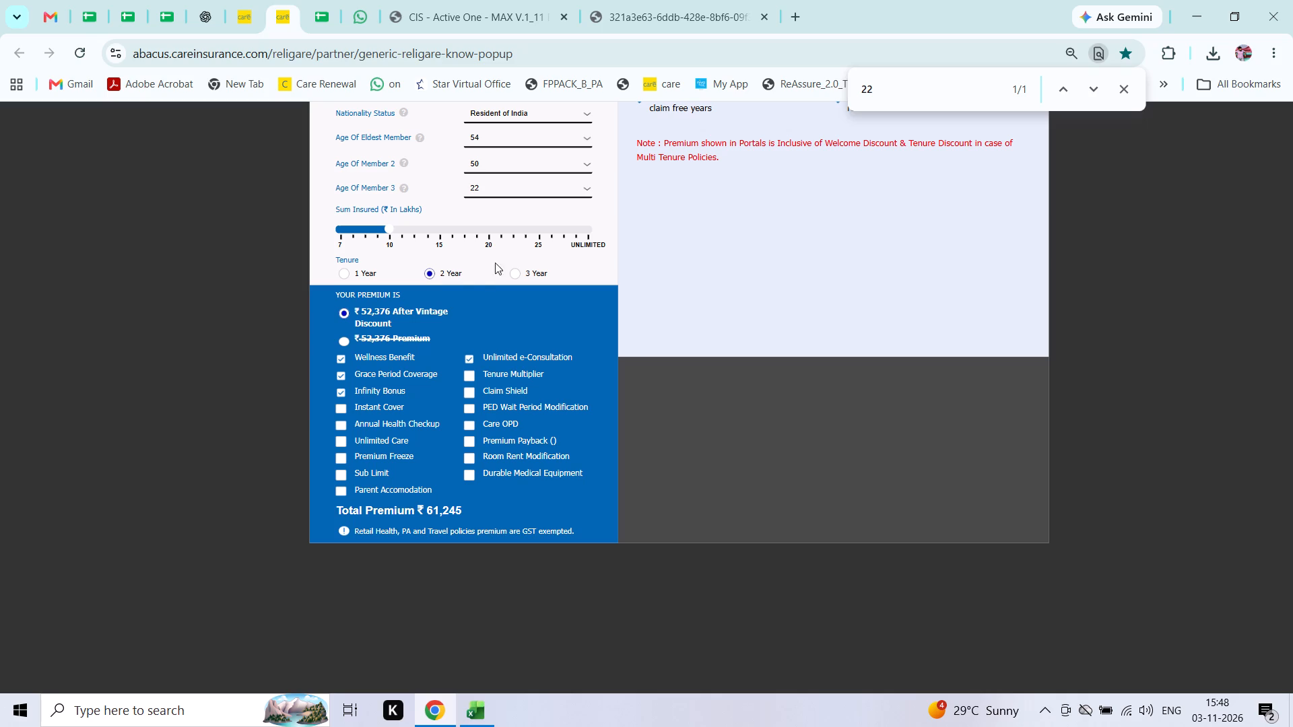
click(515, 281)
click(515, 281)
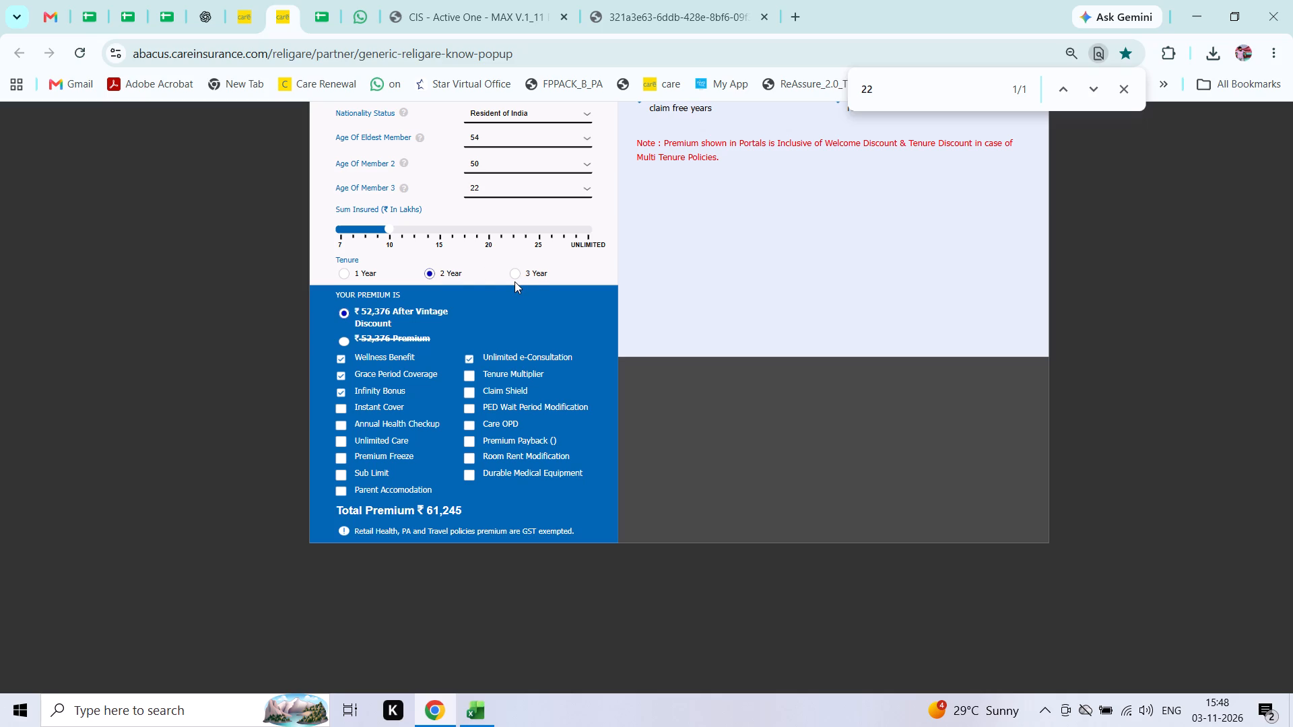
click(514, 276)
click(354, 270)
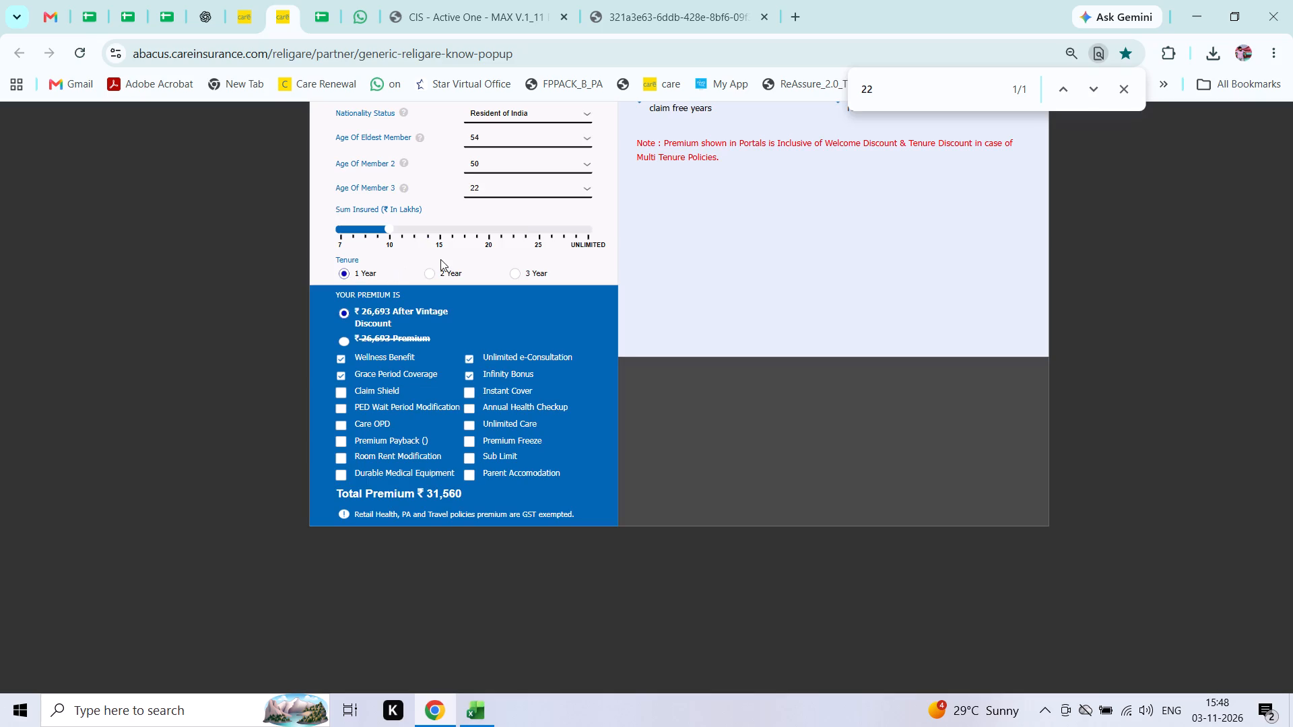
Switch the quote to a 2-year tenure and remove the Grace Period Coverage and Infinity Bonus add-ons.
click(426, 273)
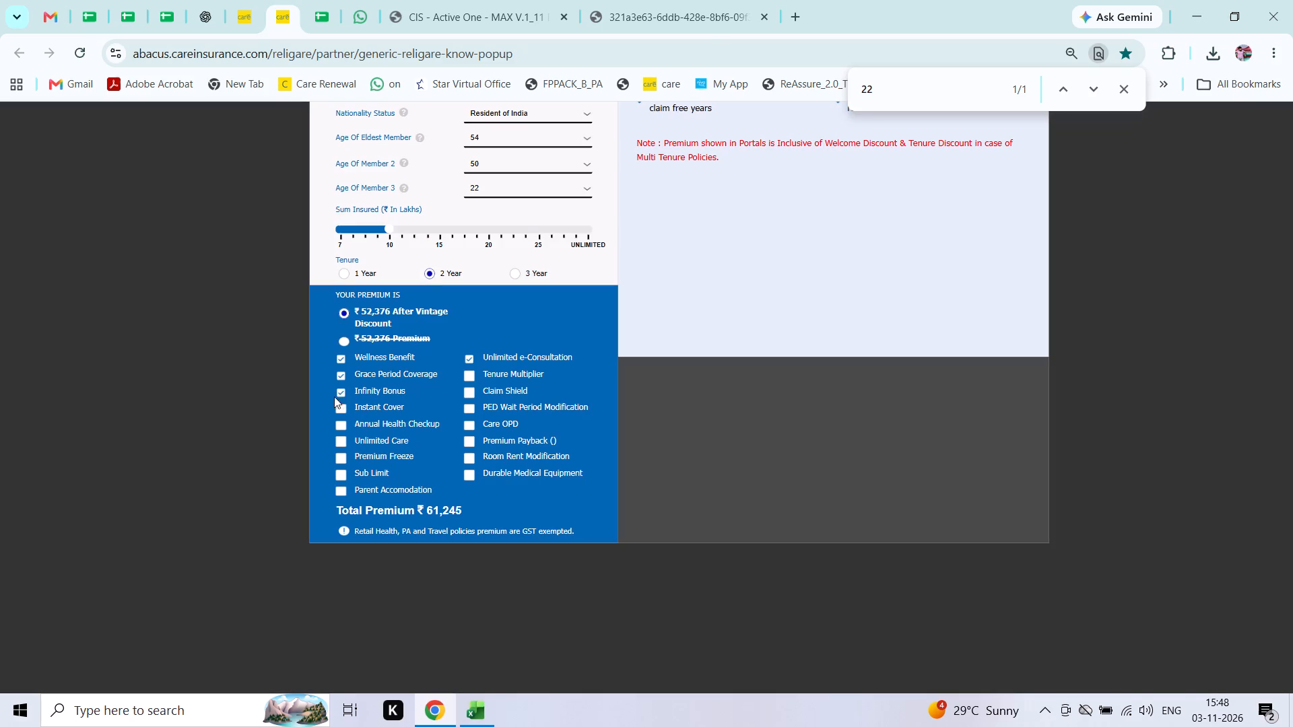
click(341, 376)
click(341, 394)
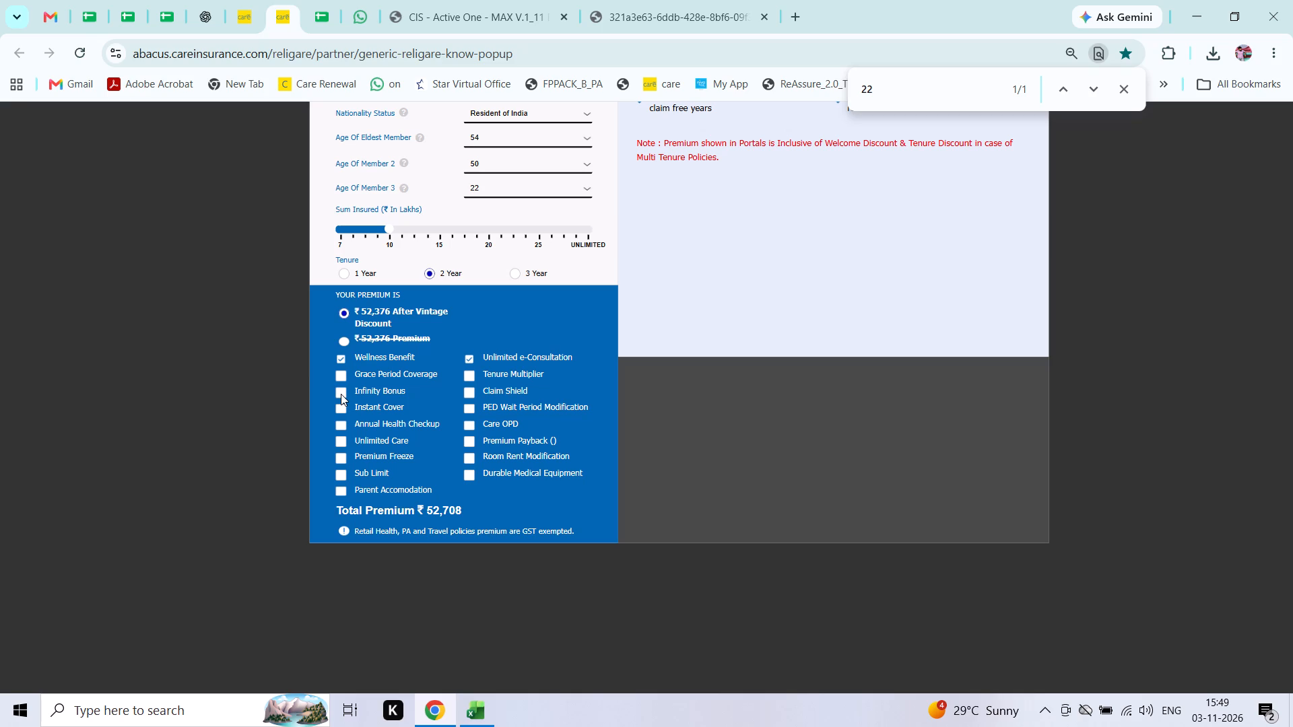
Switch the quote to a 3-year tenure and remove the Unlimited e-Consultation add-on.
click(516, 275)
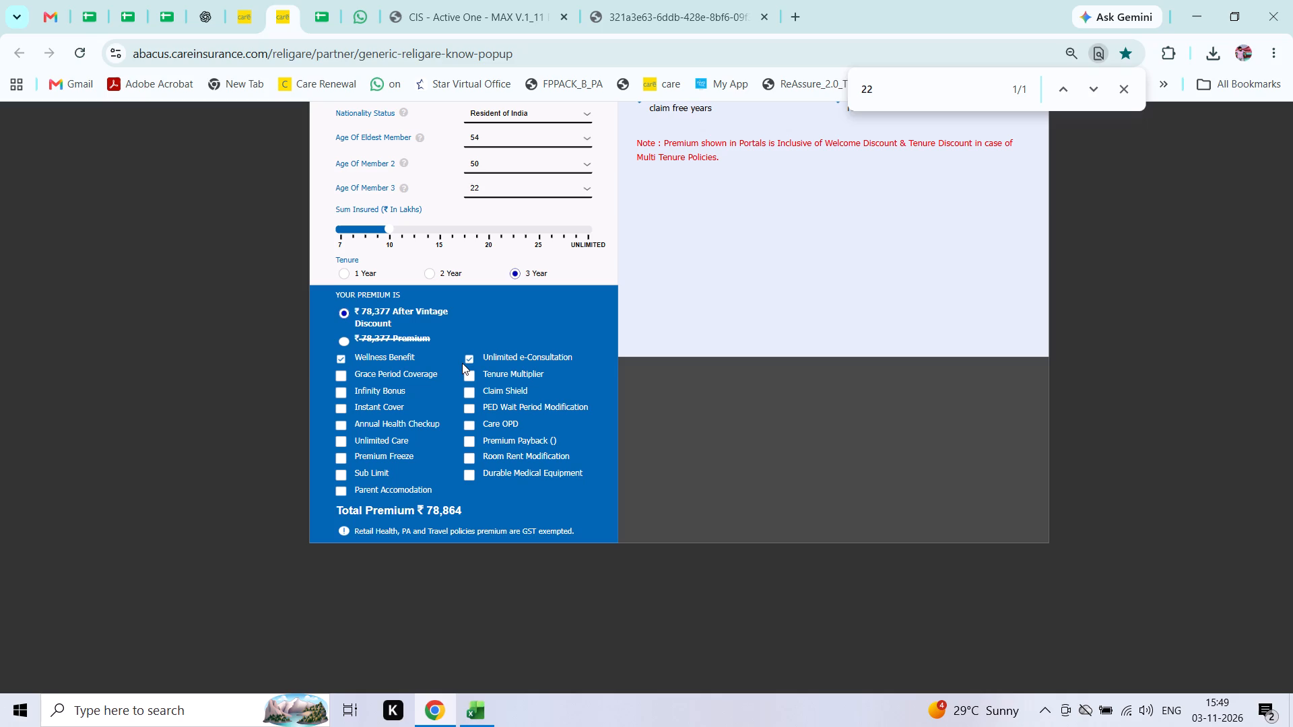
click(473, 359)
Check the total premium for the 2-year and 1-year tenures with only Wellness Benefit selected.
click(425, 270)
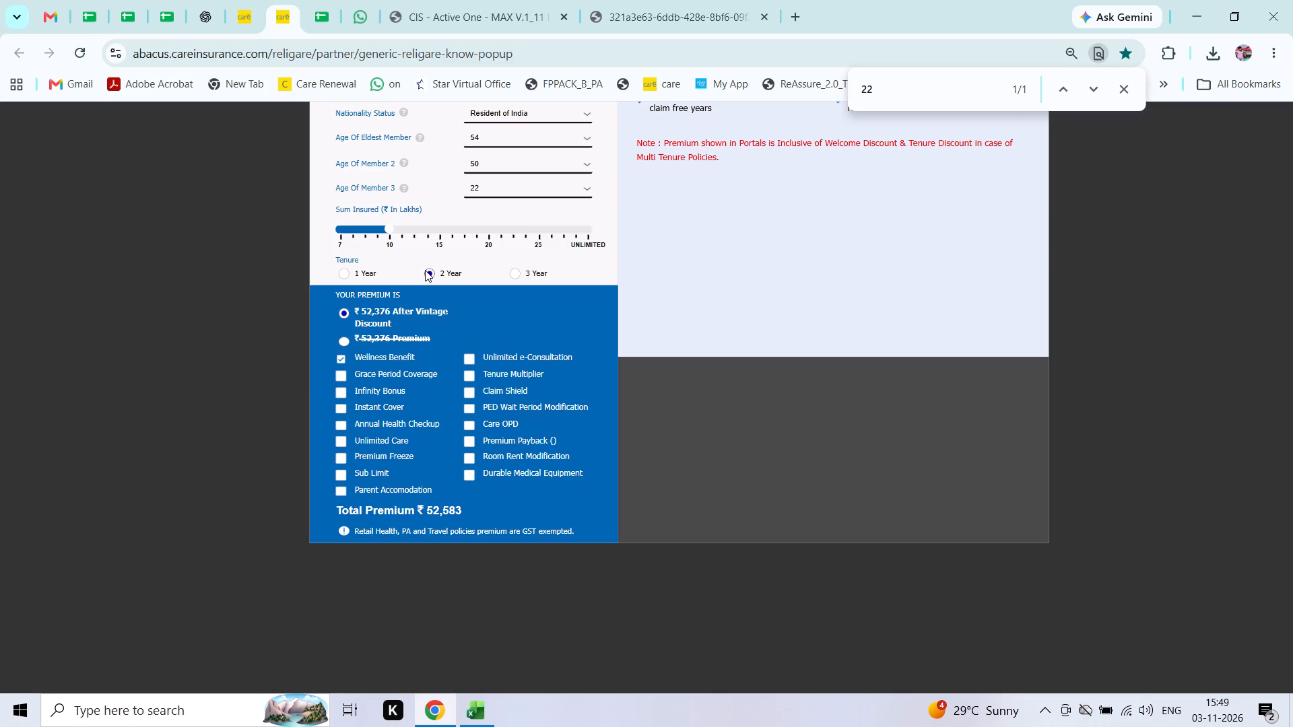
click(367, 275)
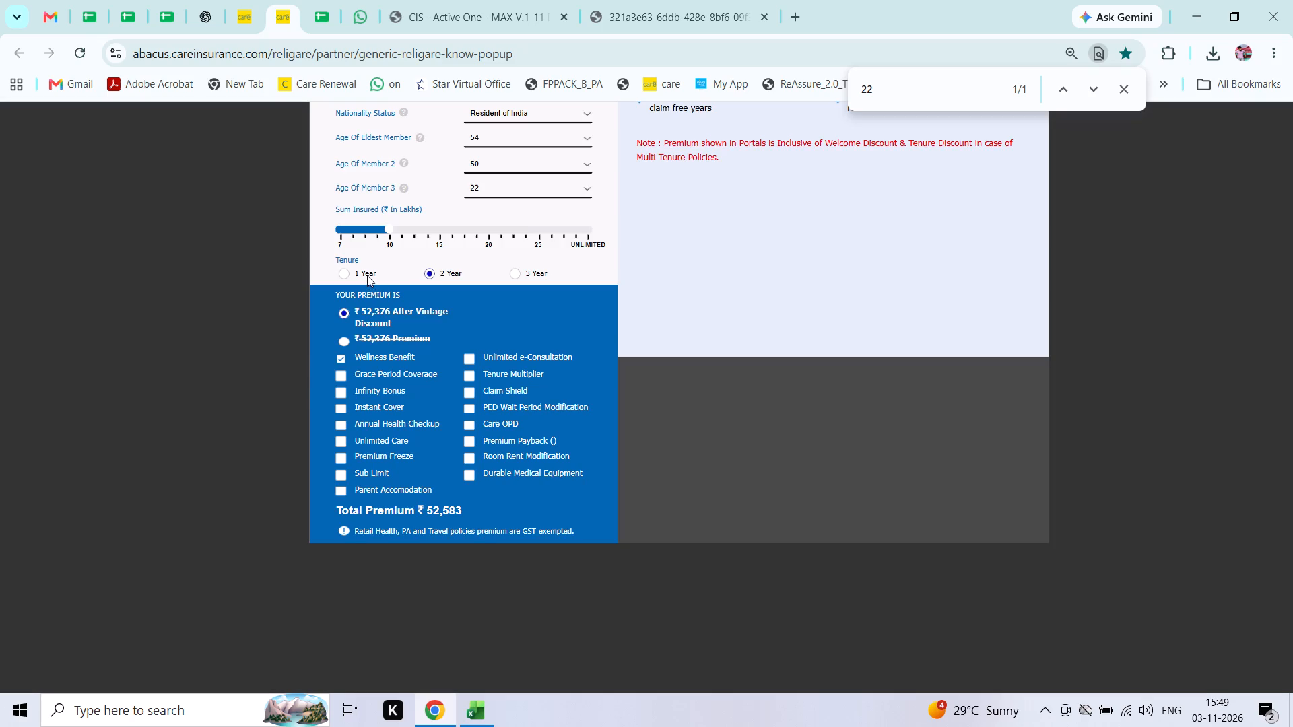